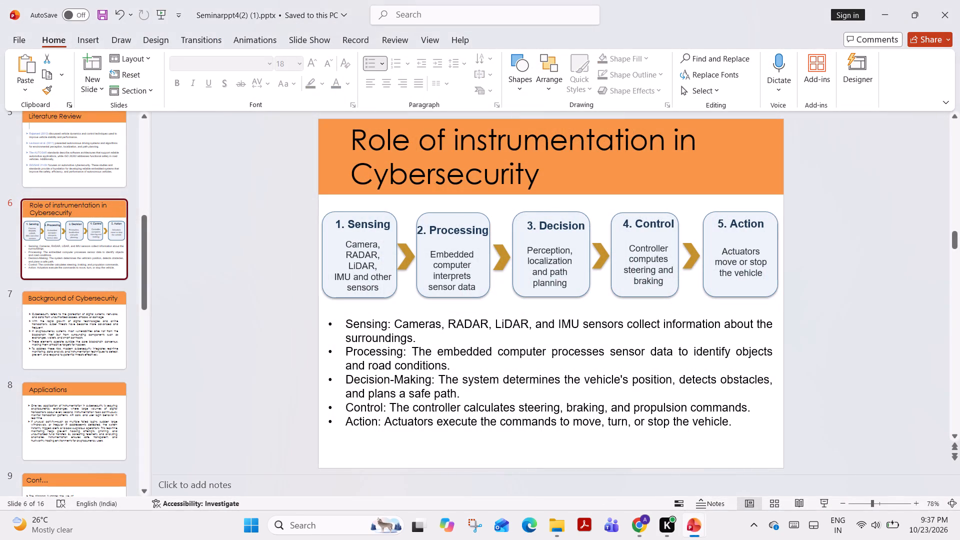
left_click(501, 180)
double_click(501, 180)
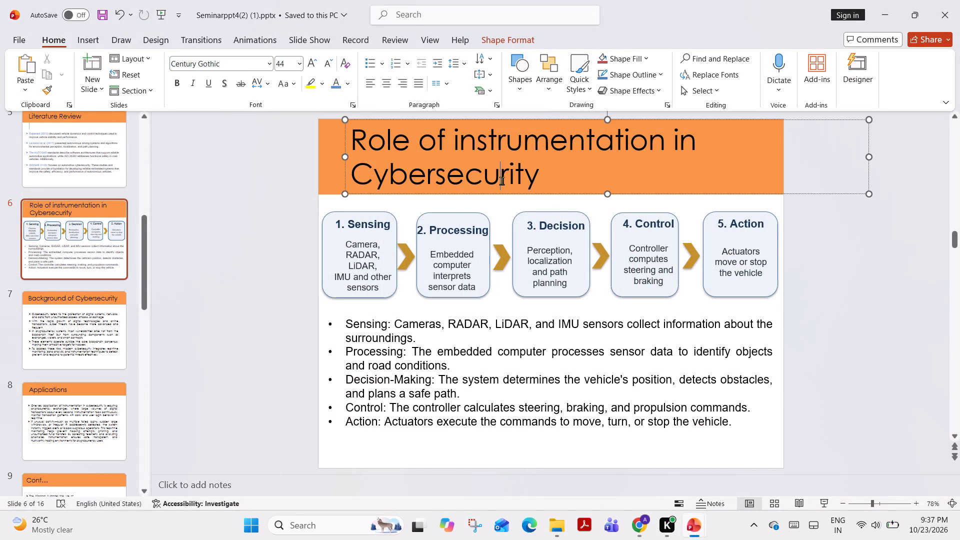
triple_click(501, 180)
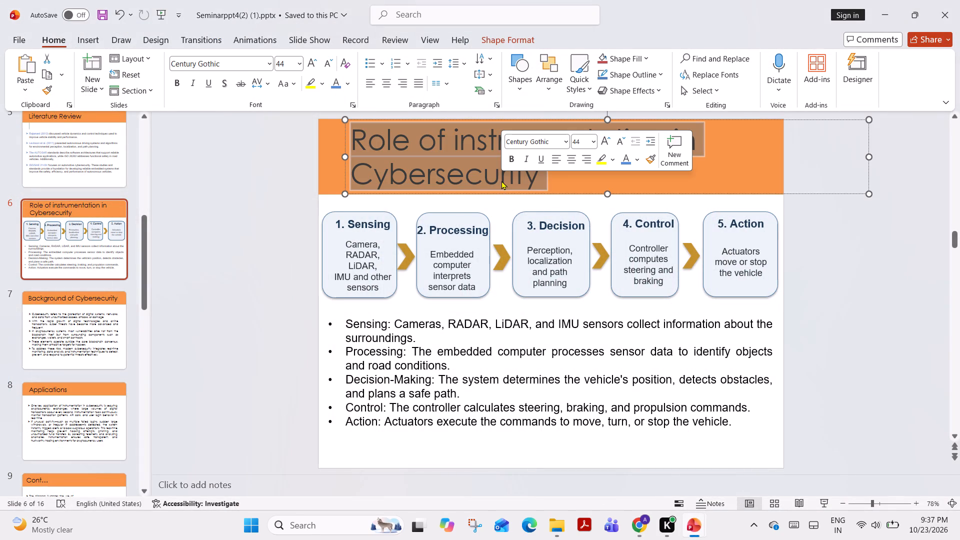
key("ctrl+v")
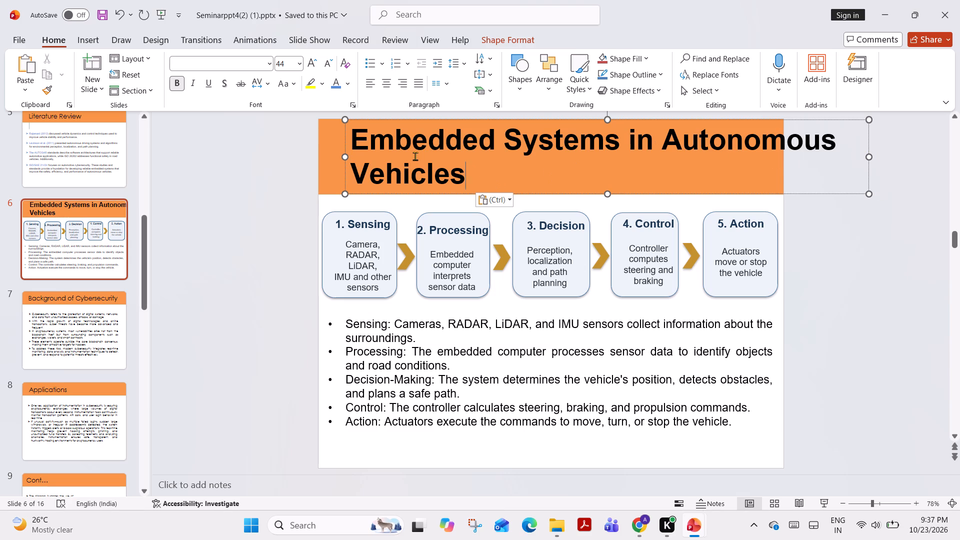
Centre-align slide 6's title, then narrow and reposition its text box to fit within the orange banner.
key("ctrl+a")
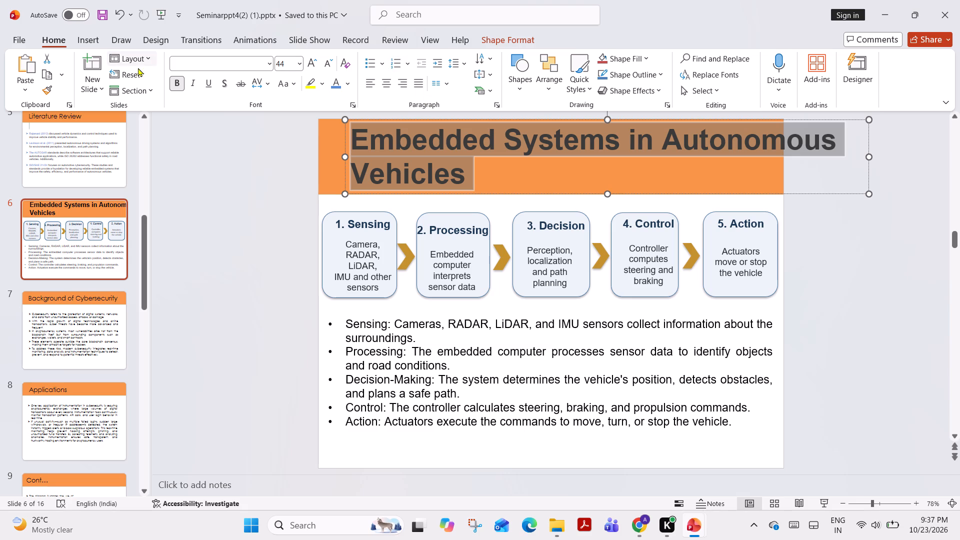
left_click(392, 87)
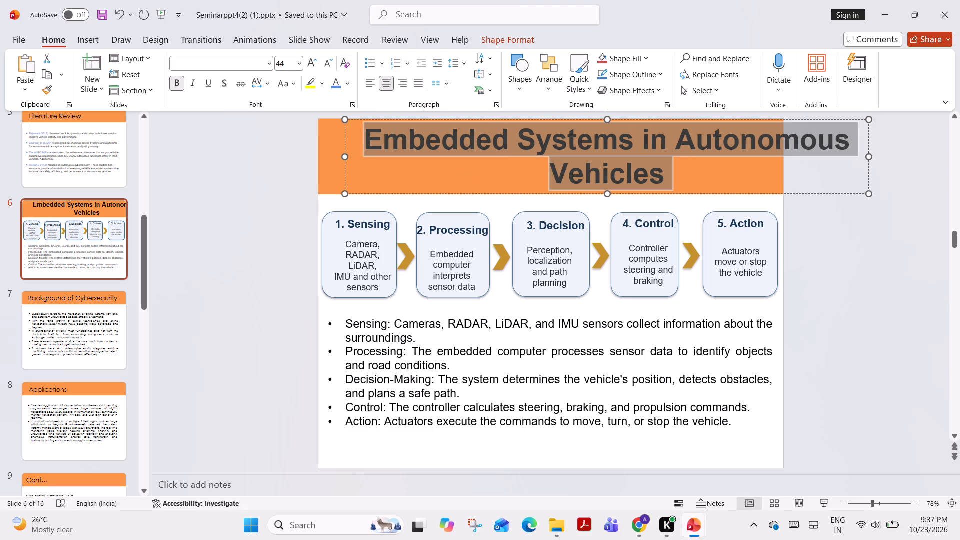
left_click_drag(477, 193, 429, 194)
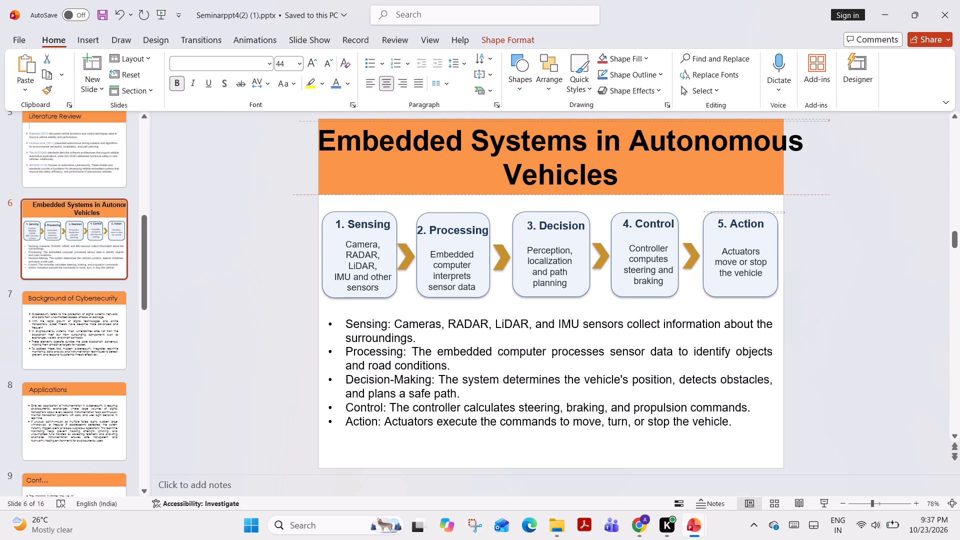
left_click_drag(429, 194, 453, 185)
left_click(453, 185)
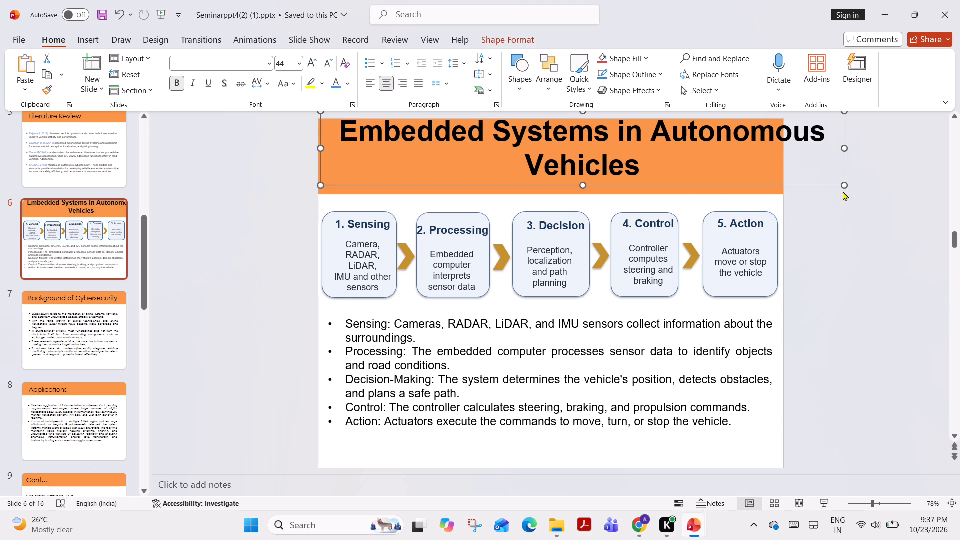
left_click_drag(842, 187, 785, 185)
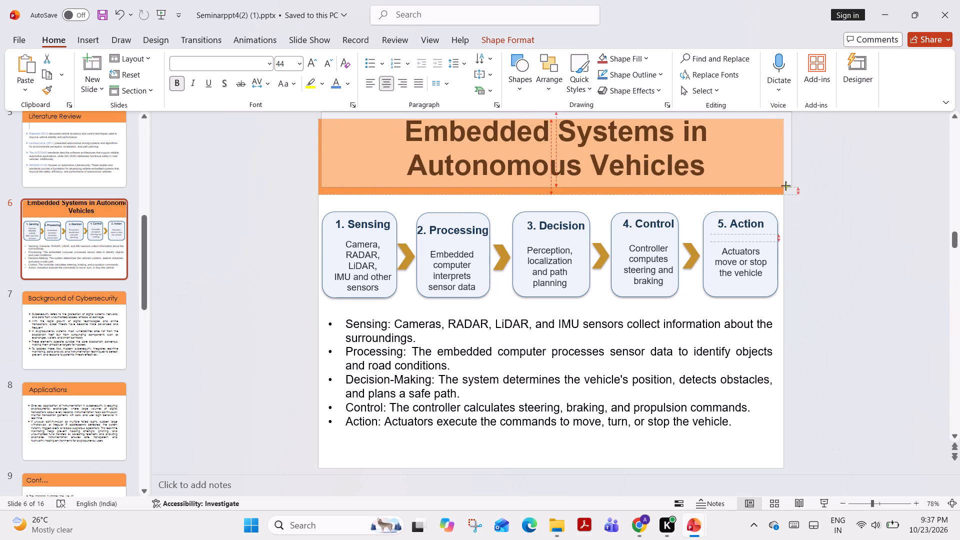
left_click_drag(785, 185, 775, 184)
left_click_drag(742, 165, 742, 175)
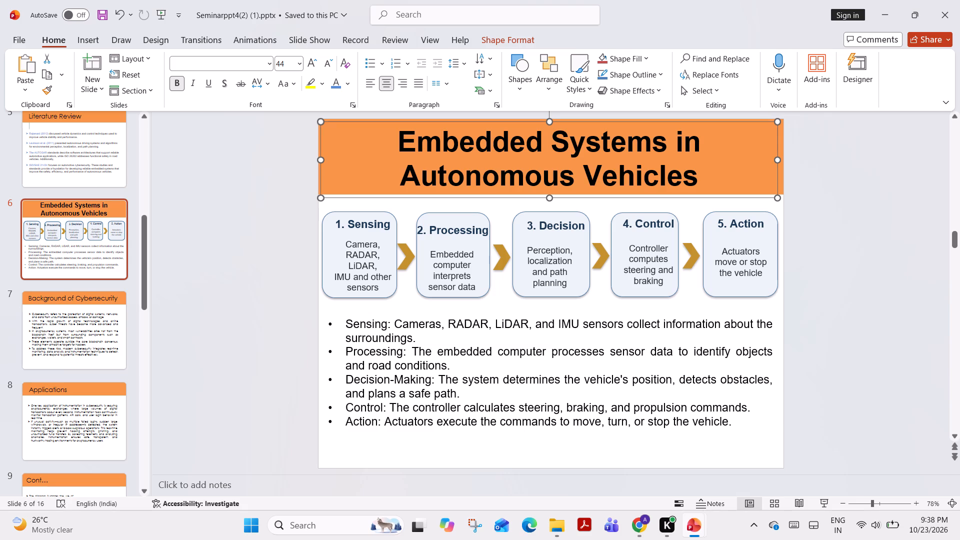
left_click(823, 175)
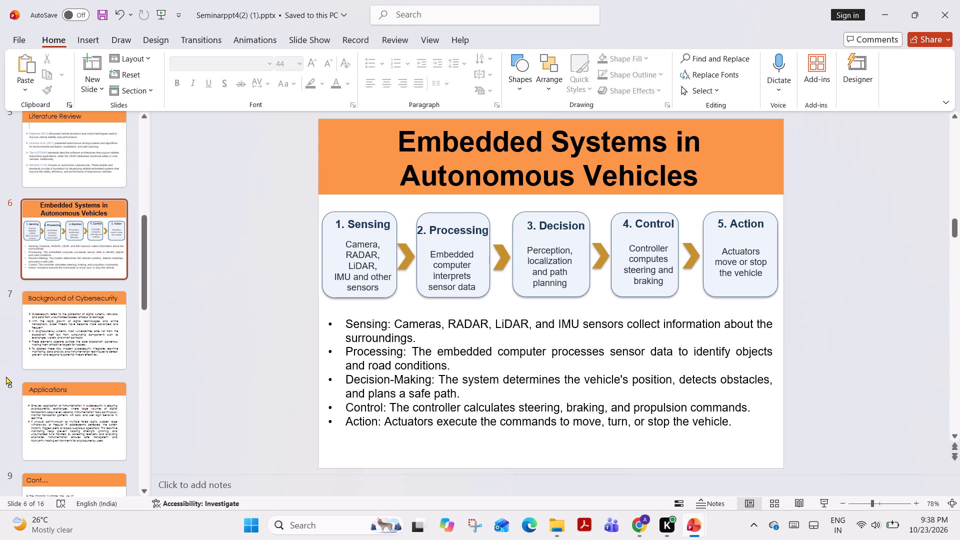
Set slide 6's whole title in Century Gothic and remove its bold formatting.
left_click(502, 147)
triple_click(502, 147)
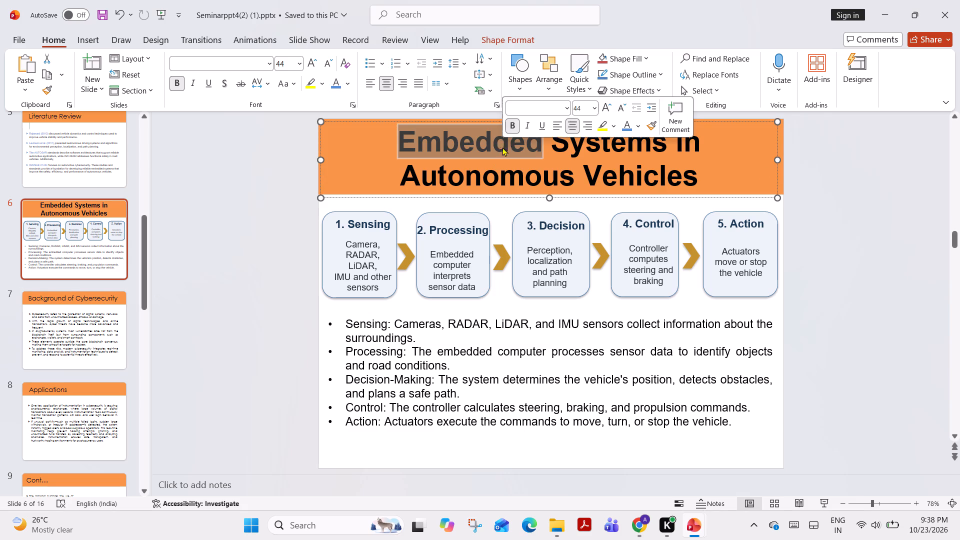
double_click(502, 147)
triple_click(502, 147)
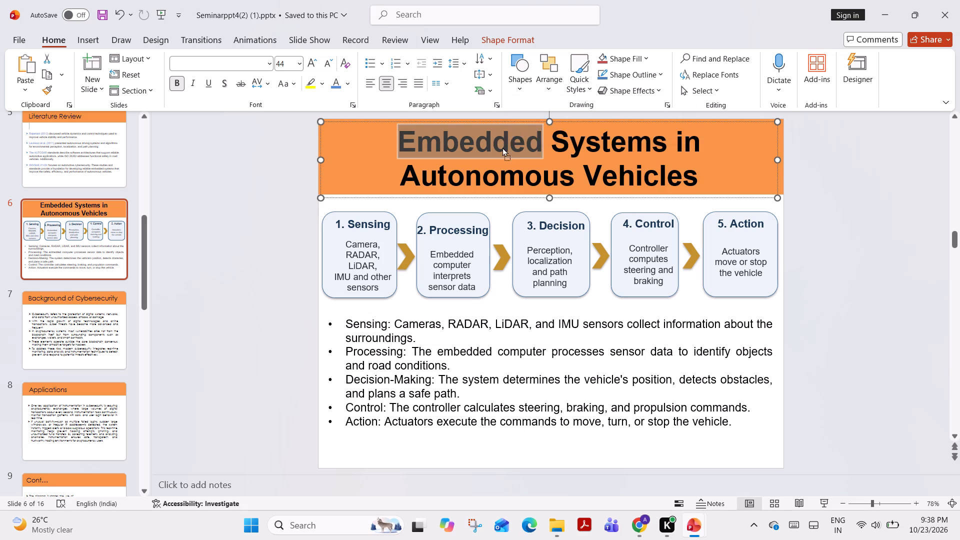
left_click(265, 61)
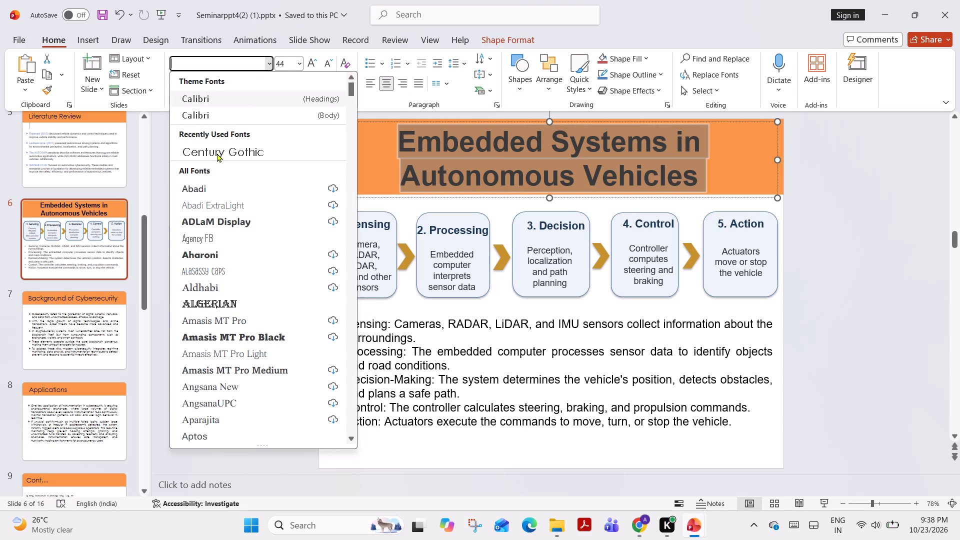
left_click(216, 154)
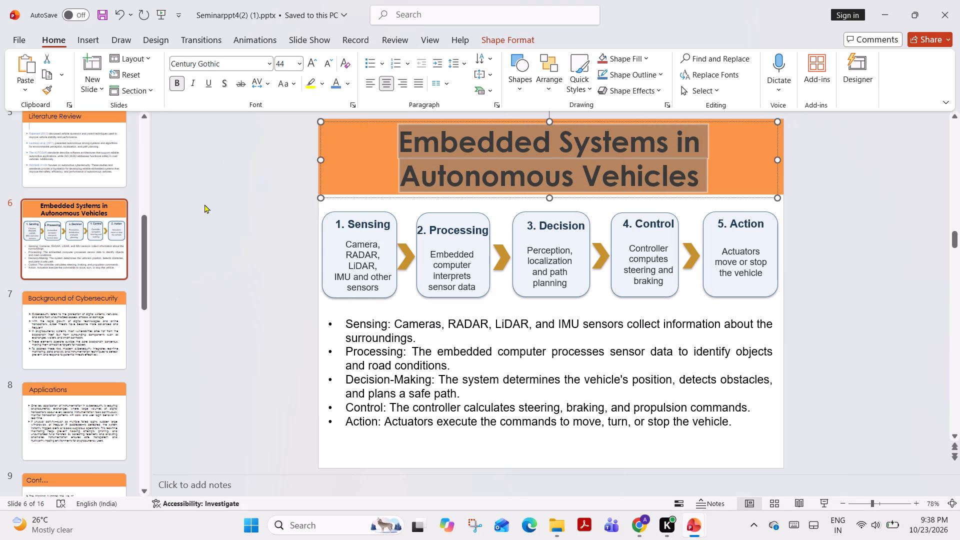
left_click(172, 91)
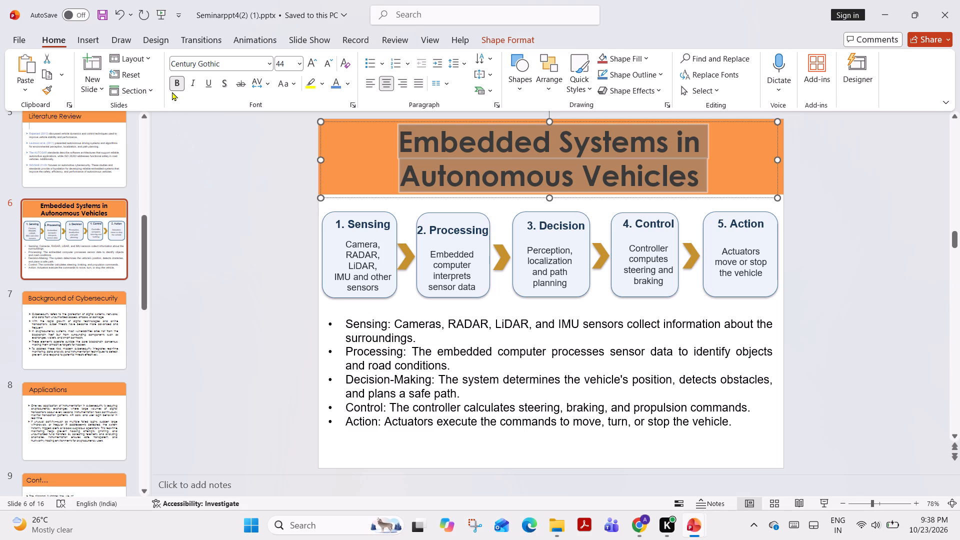
left_click(178, 81)
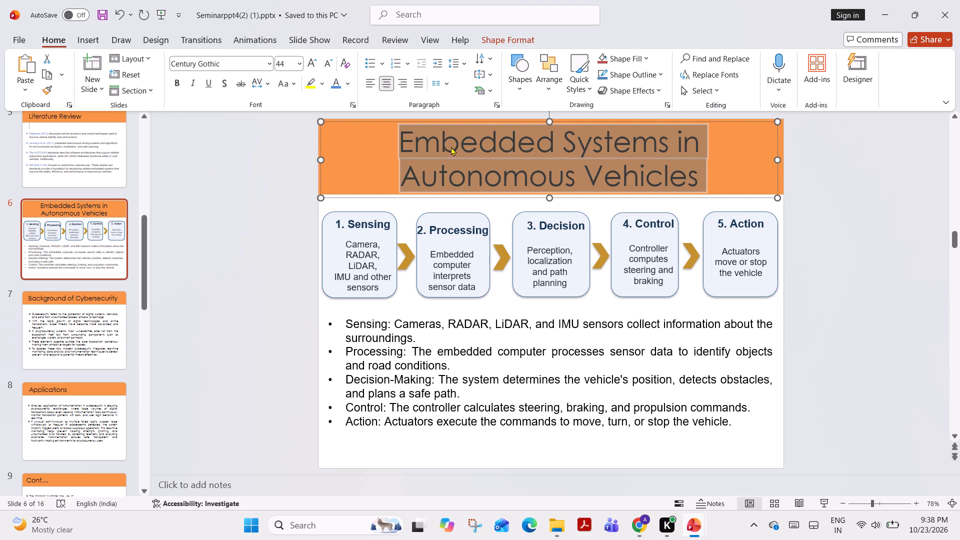
left_click(725, 155)
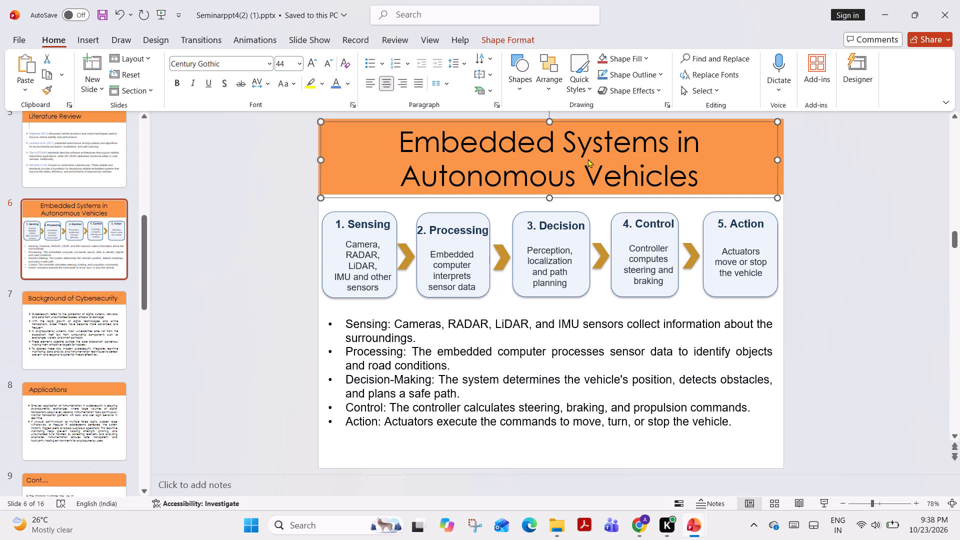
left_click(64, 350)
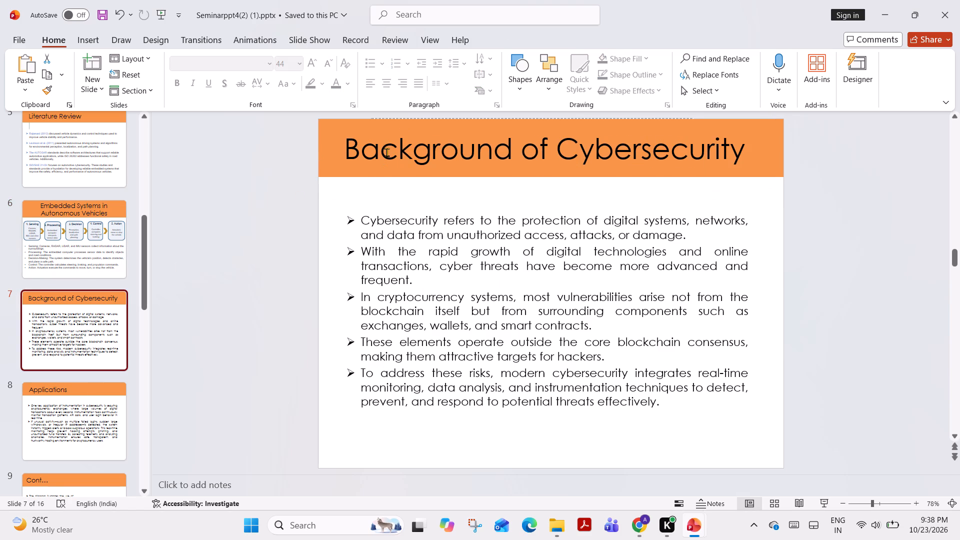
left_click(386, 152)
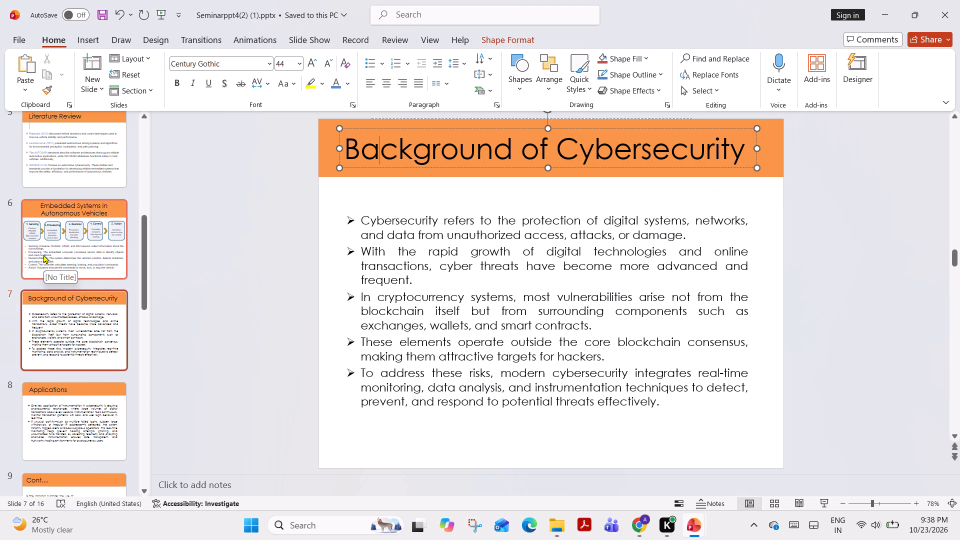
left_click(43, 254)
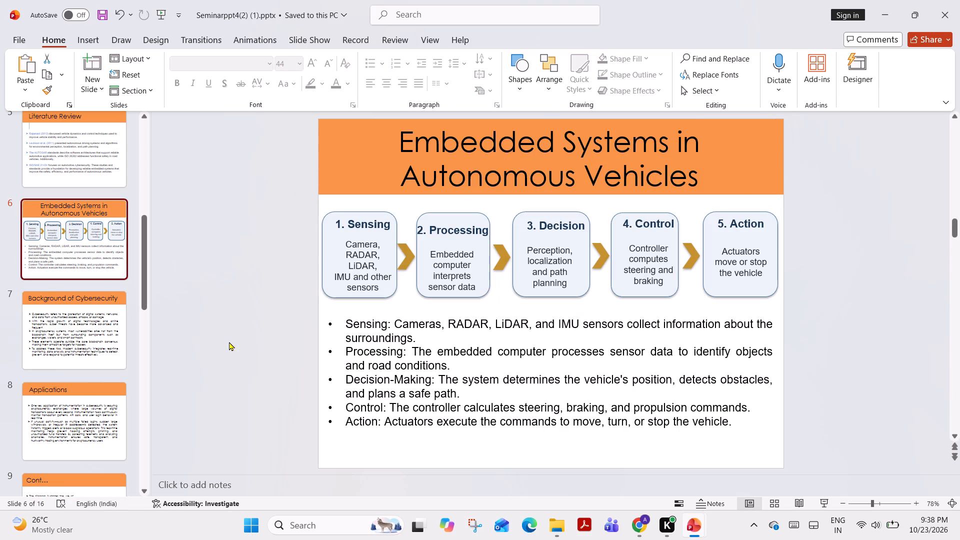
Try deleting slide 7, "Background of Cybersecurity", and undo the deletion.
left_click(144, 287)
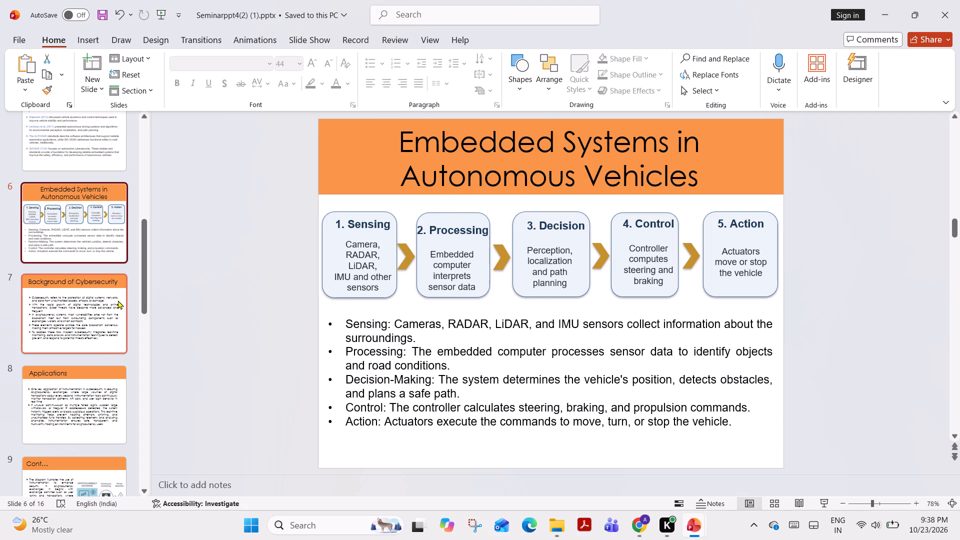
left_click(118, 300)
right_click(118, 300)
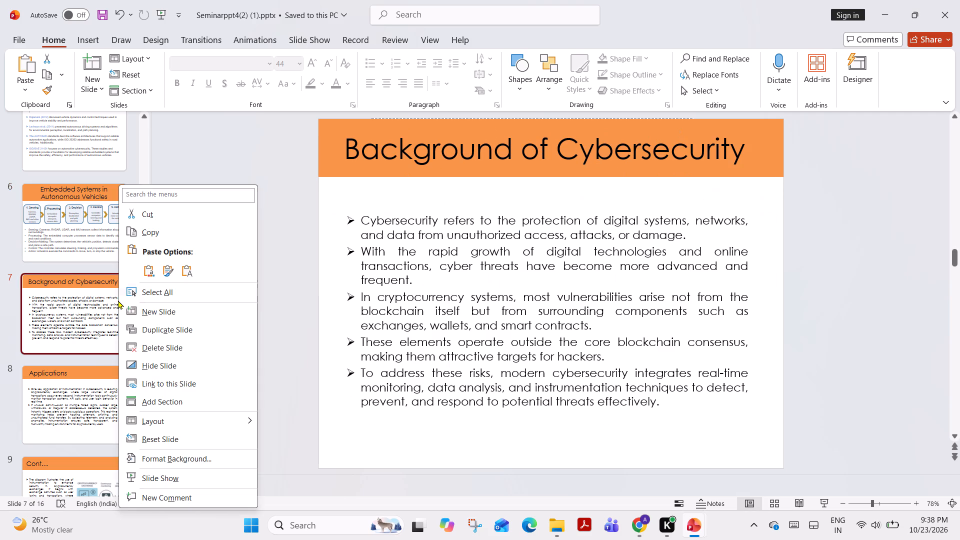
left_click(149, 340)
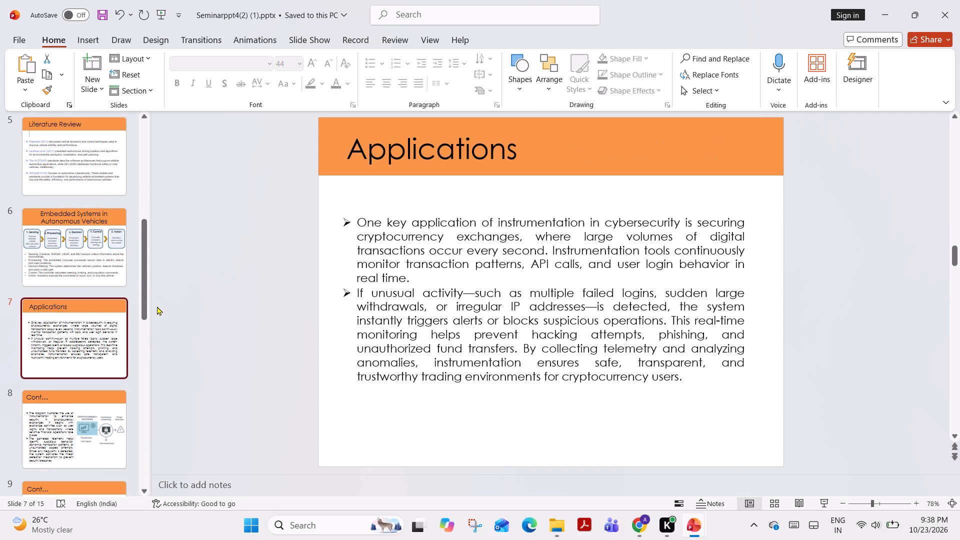
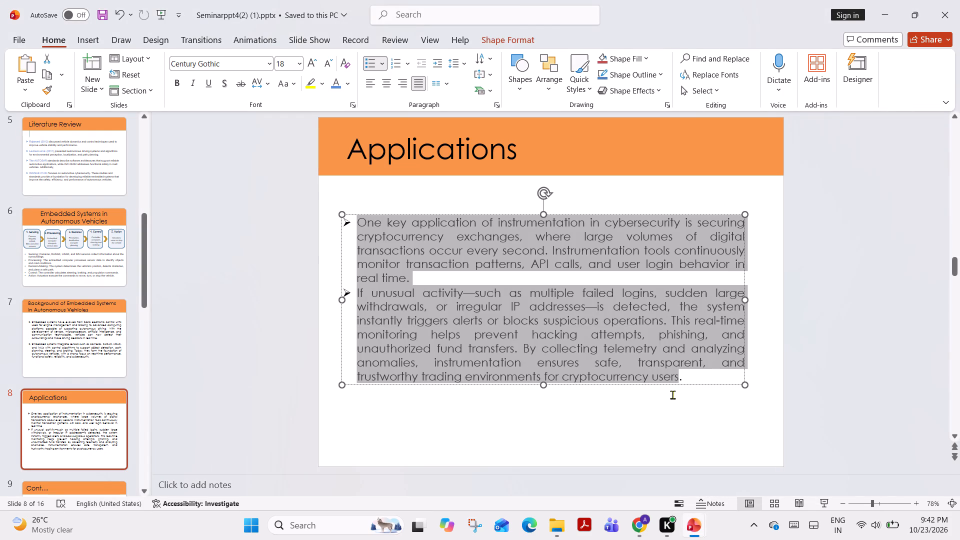
left_click_drag(672, 394, 681, 381)
key("ctrl+v")
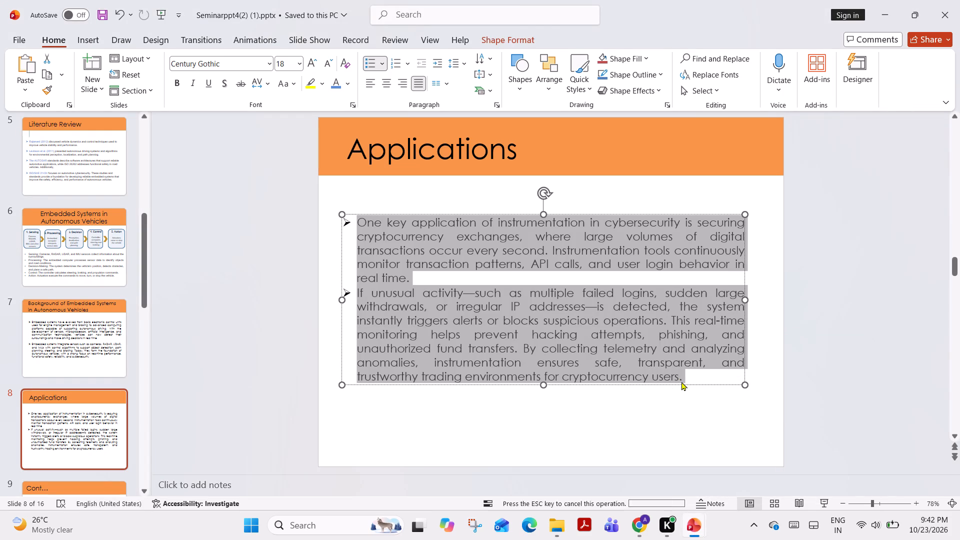
Insert a blank line between each of the five application items on slide 8.
left_click(448, 239)
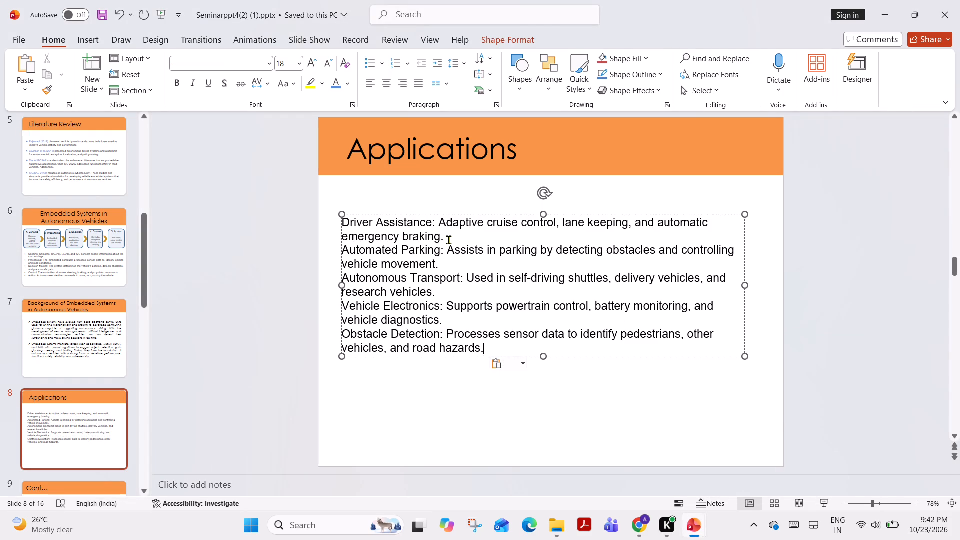
key("Return")
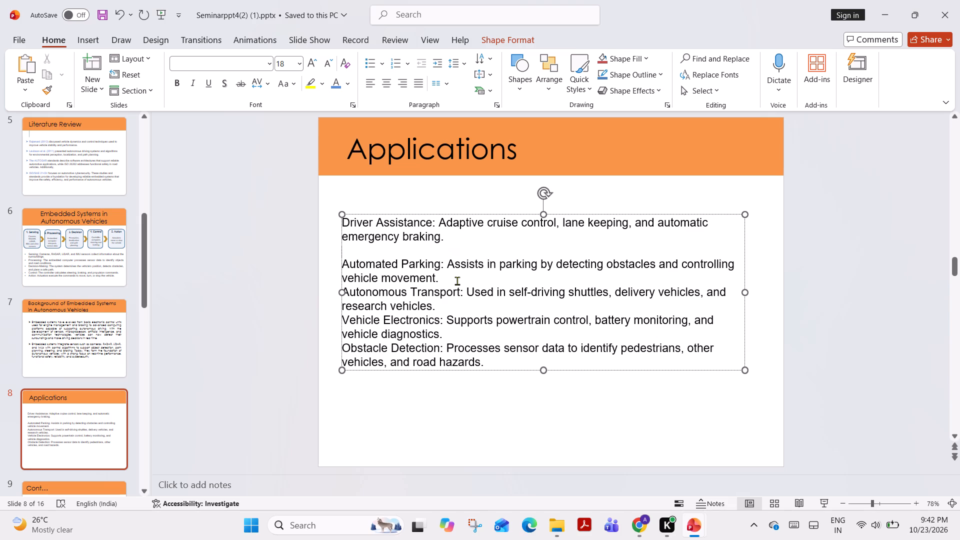
left_click(457, 280)
key("Return")
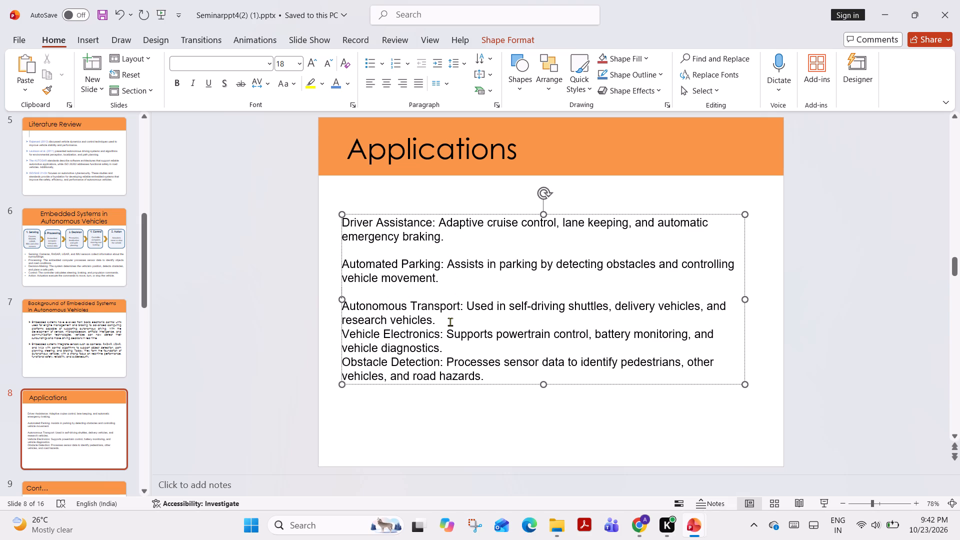
left_click(450, 321)
key("Return")
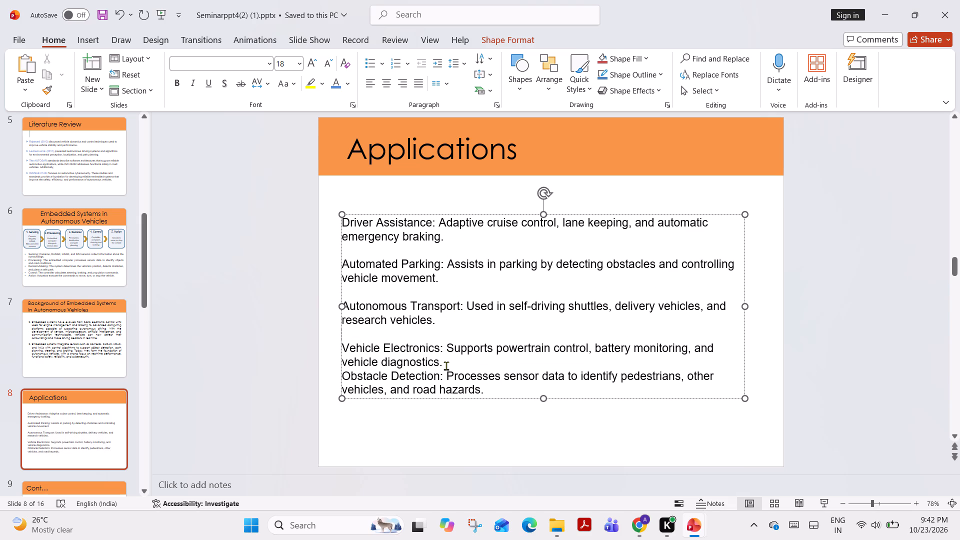
left_click(446, 365)
key("Return")
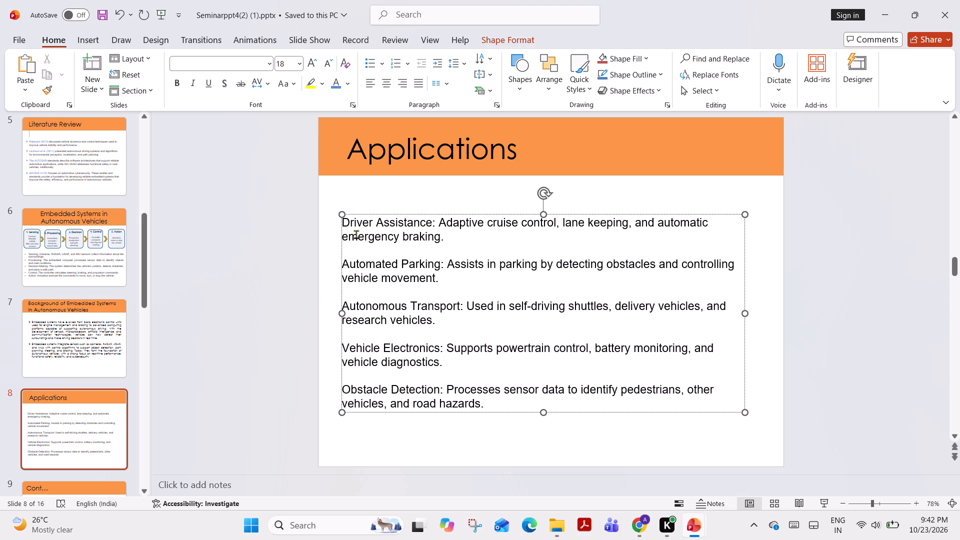
Apply arrowhead bullets to all five application items on slide 8.
left_click(345, 219)
left_click(339, 227)
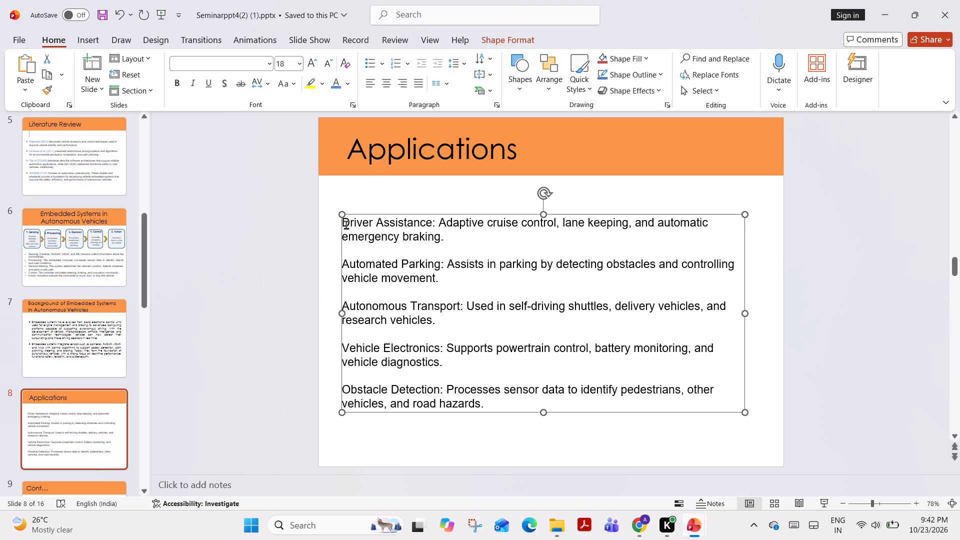
left_click(346, 224)
key("Left")
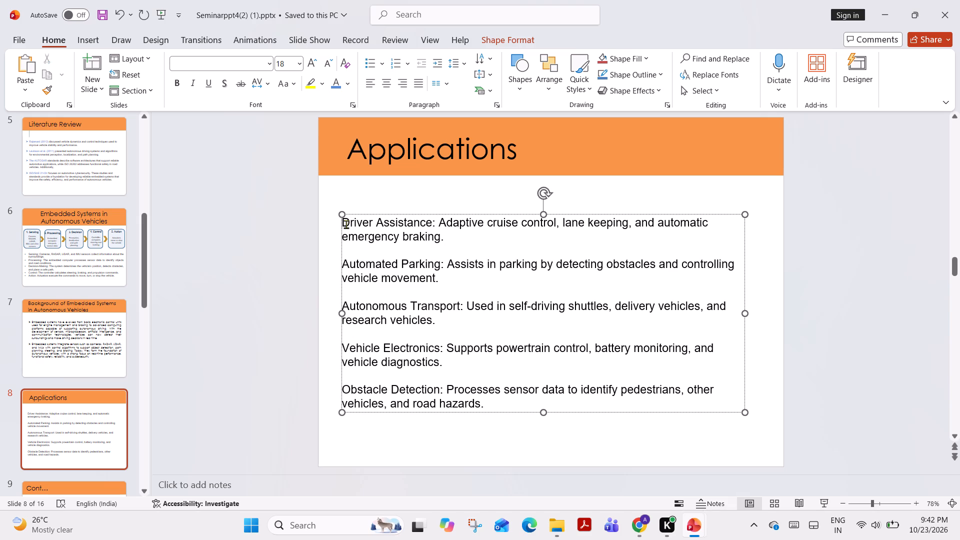
left_click_drag(346, 224, 522, 401)
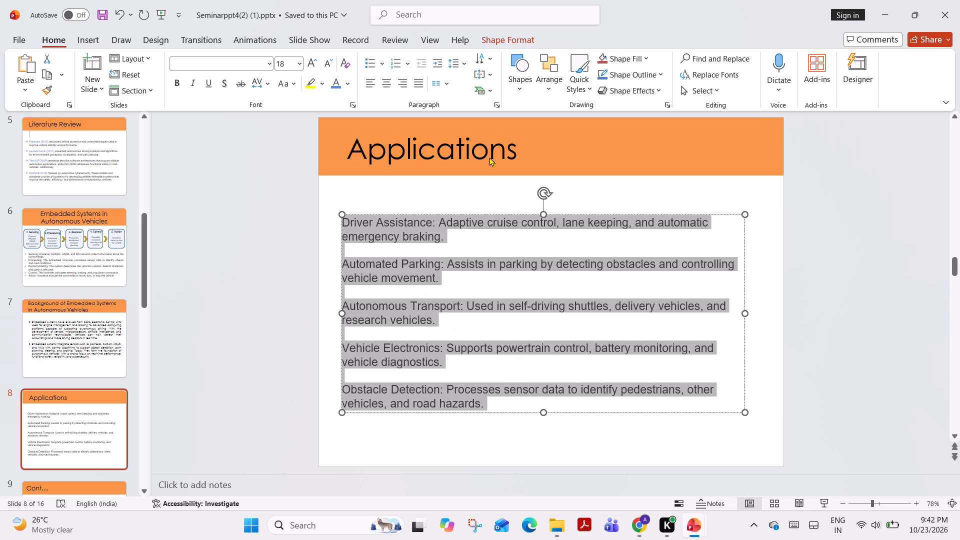
left_click(381, 60)
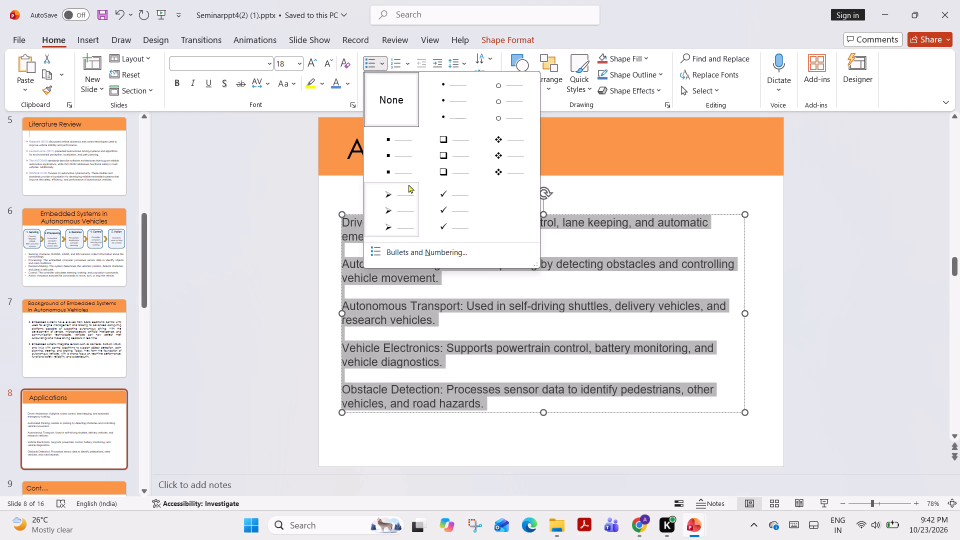
left_click(404, 196)
left_click(259, 216)
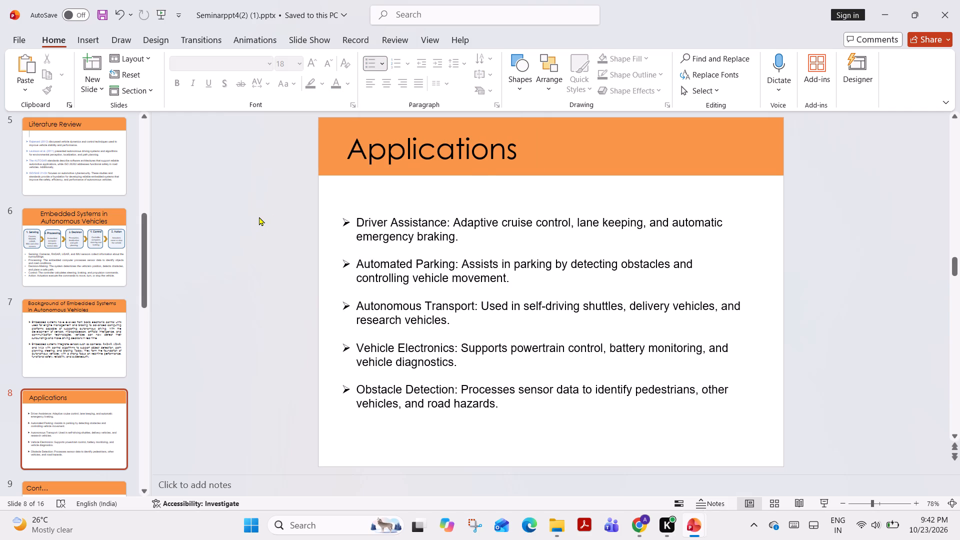
Justify all the body text on slide 8 and set it in Century Gothic.
left_click_drag(360, 220, 562, 363)
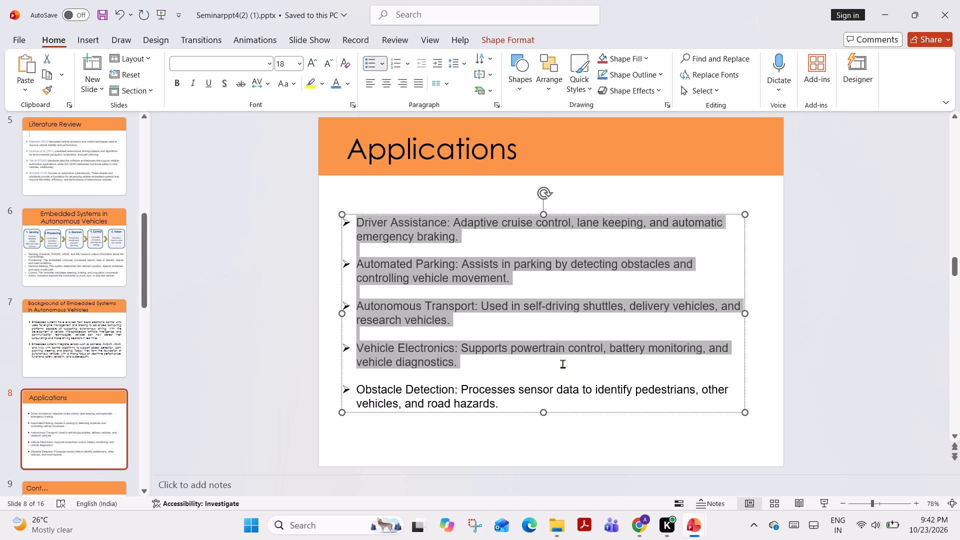
left_click_drag(562, 363, 587, 403)
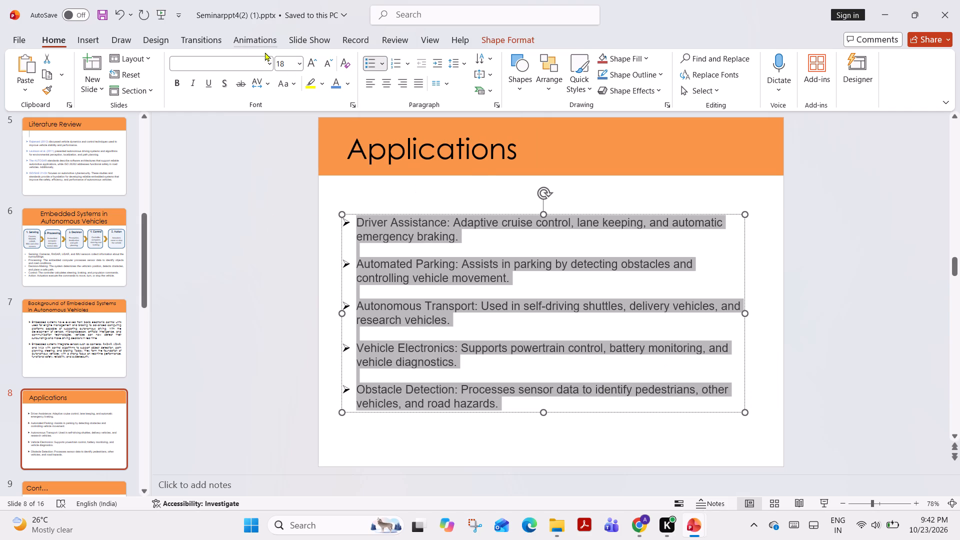
left_click(414, 83)
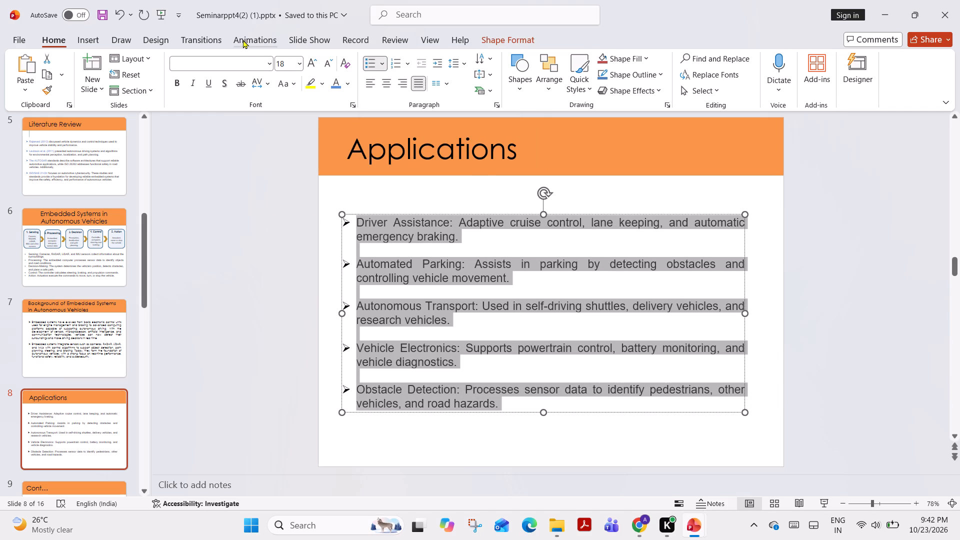
left_click(267, 64)
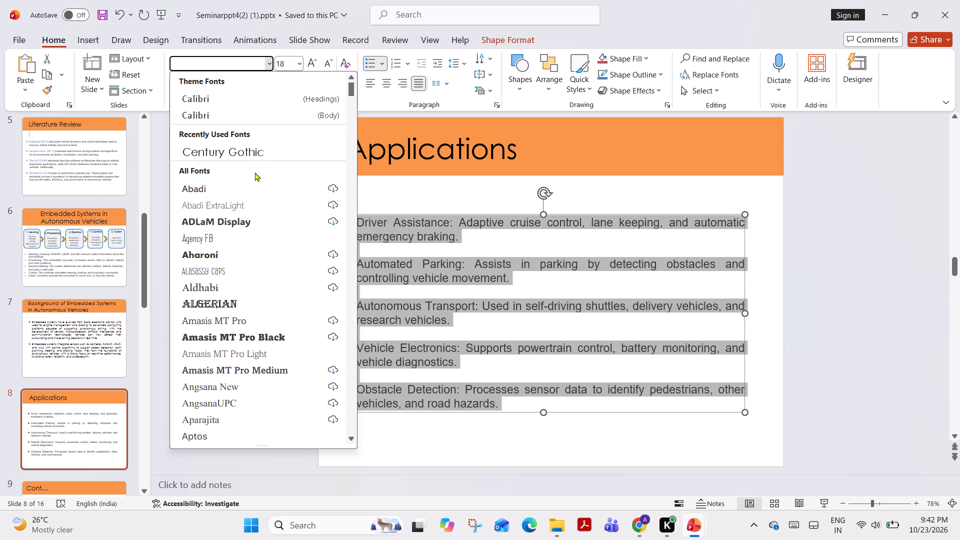
left_click(256, 156)
left_click(278, 216)
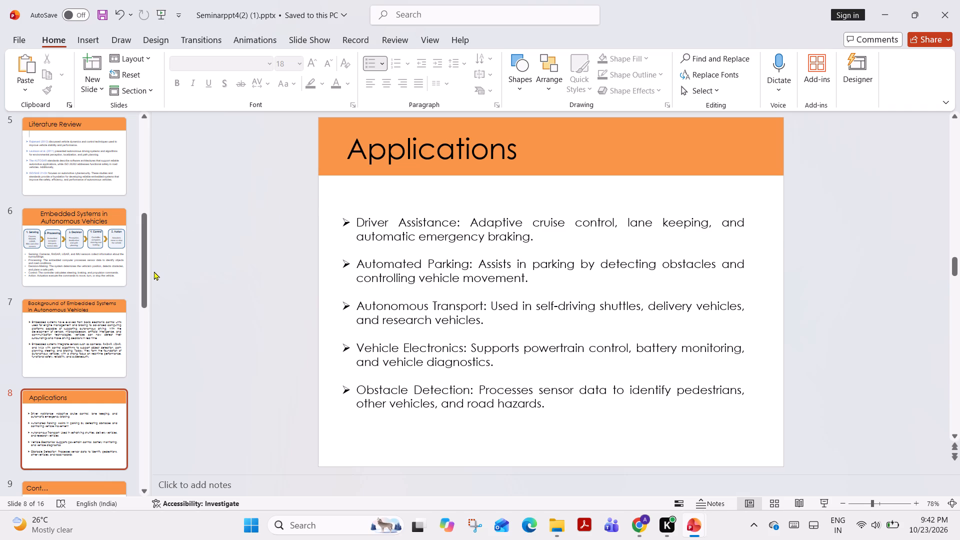
Delete the two "Cont…" slides after Applications: the cryptocurrency exchange diagram slide and the Smart Contract Security slide.
left_click_drag(142, 274, 136, 327)
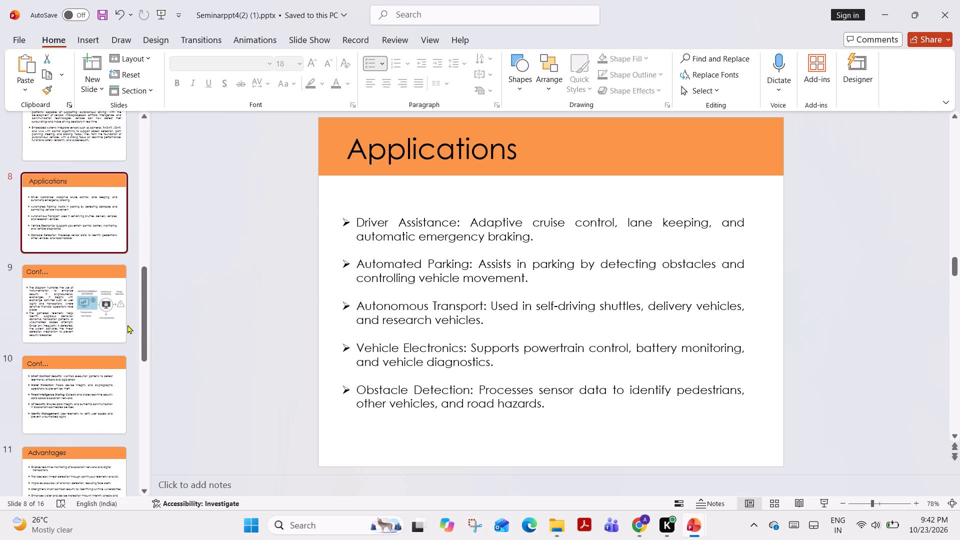
left_click(95, 311)
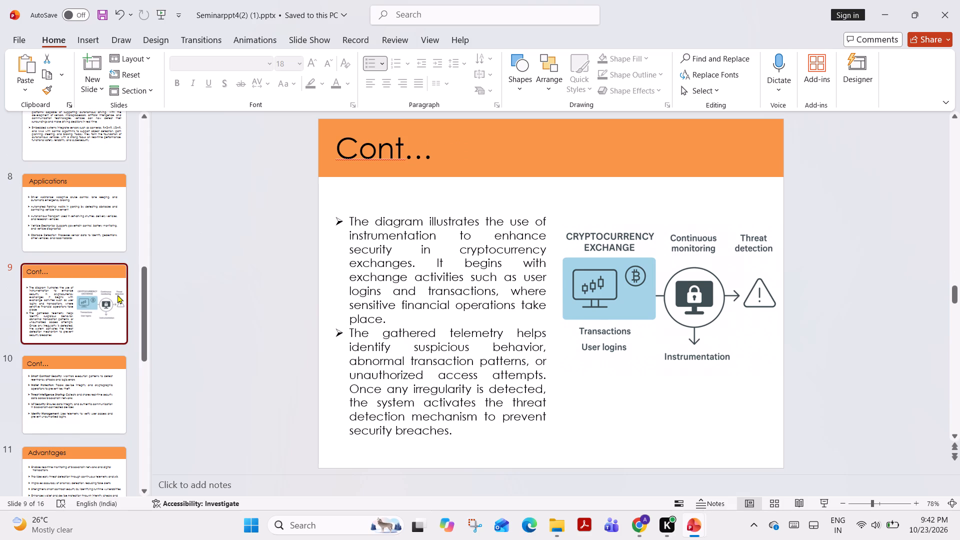
left_click(116, 296)
right_click(116, 296)
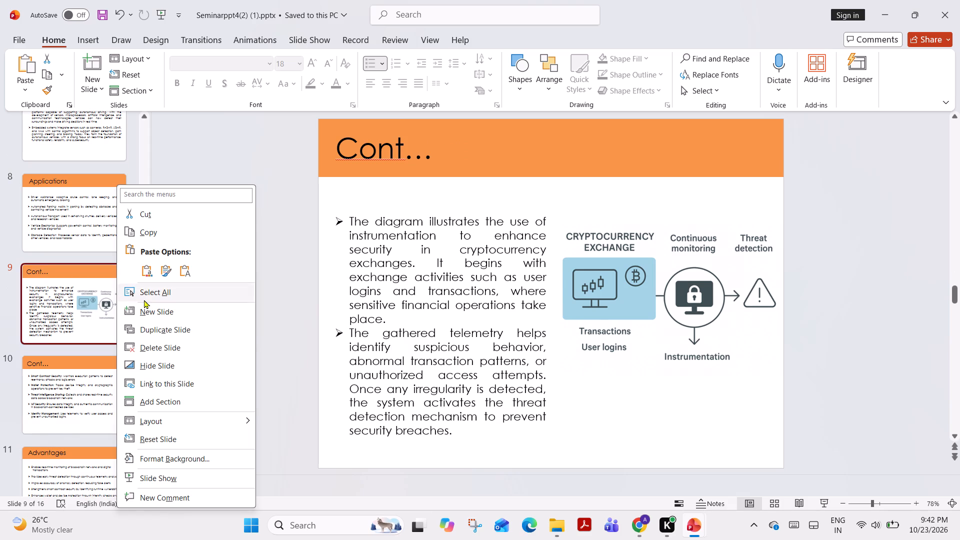
left_click(157, 352)
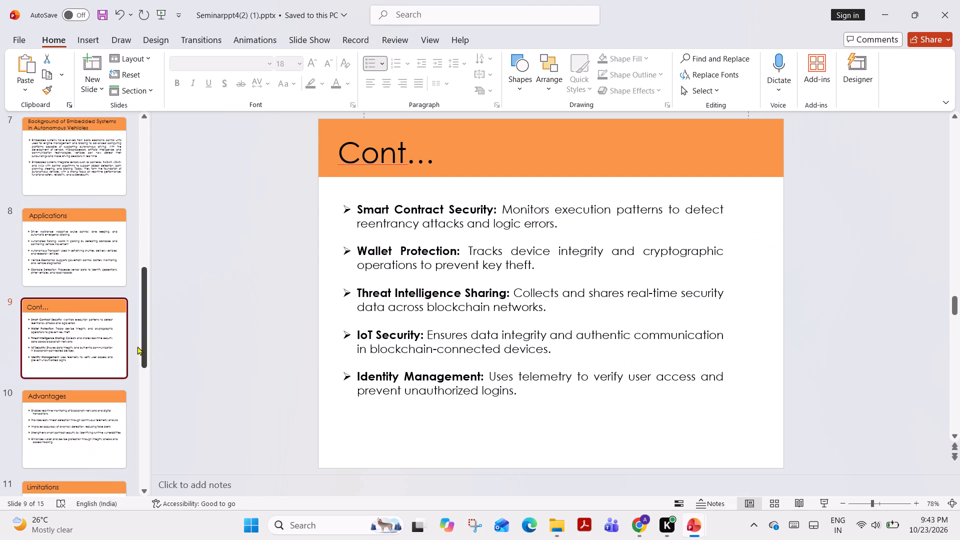
right_click(103, 336)
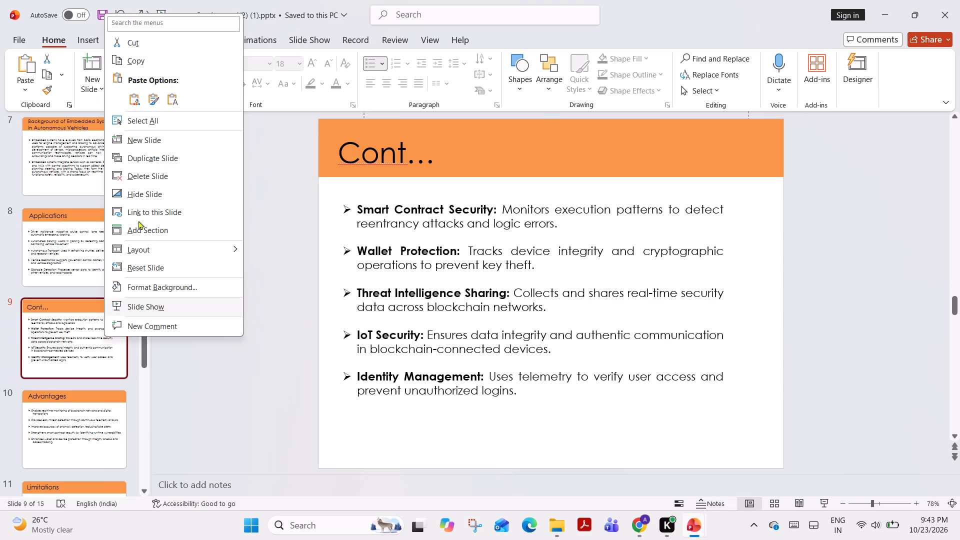
left_click(142, 171)
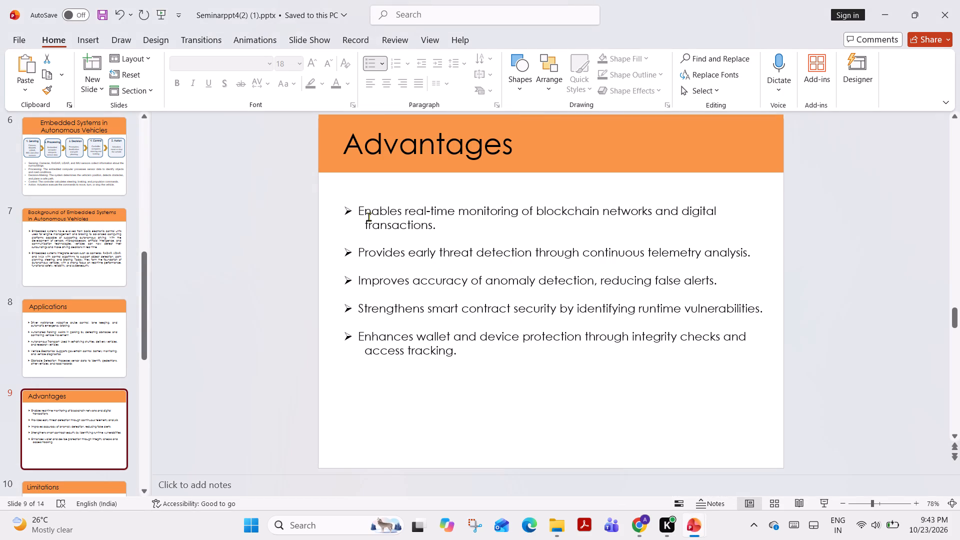
left_click_drag(359, 214, 513, 359)
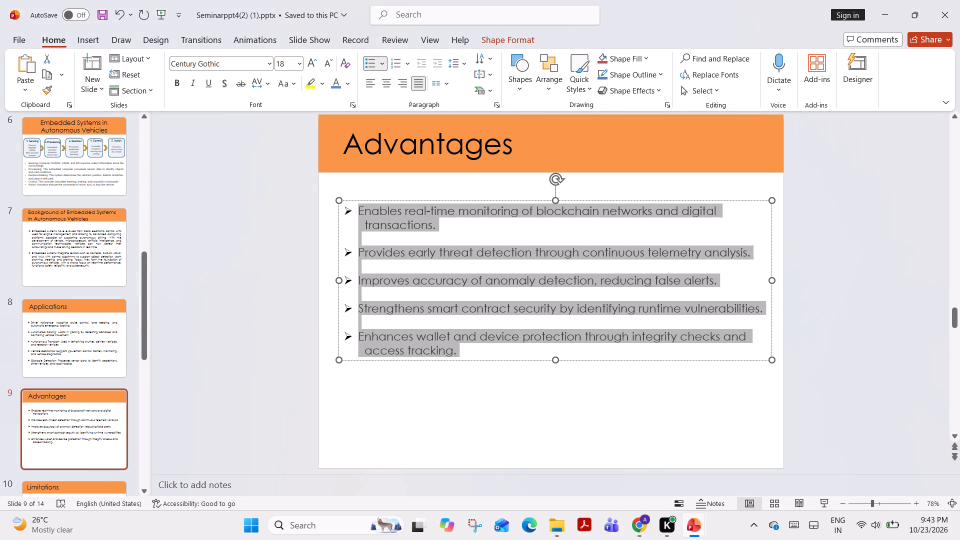
key("ctrl+v")
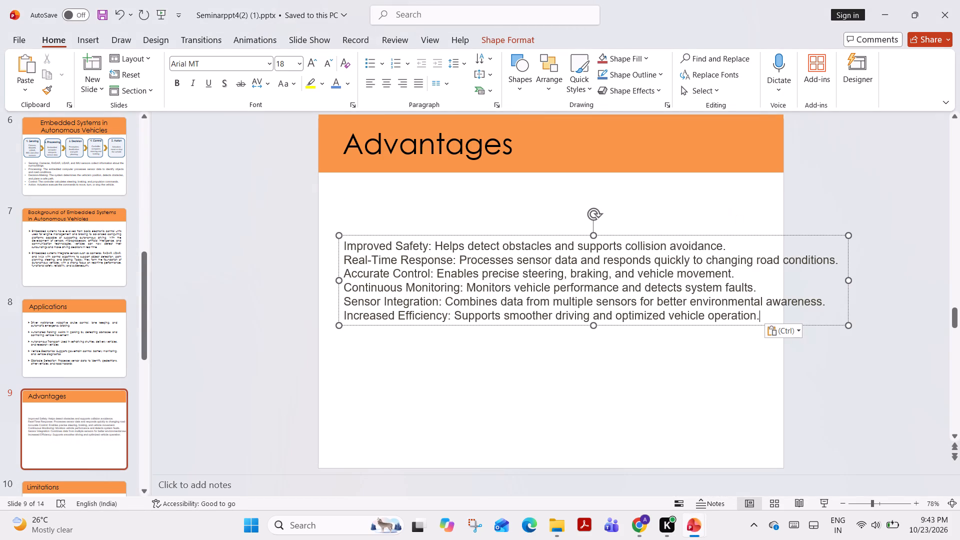
Insert a blank line between each of the six advantage items, from Improved Safety to Increased Efficiency.
left_click(732, 243)
key("Return")
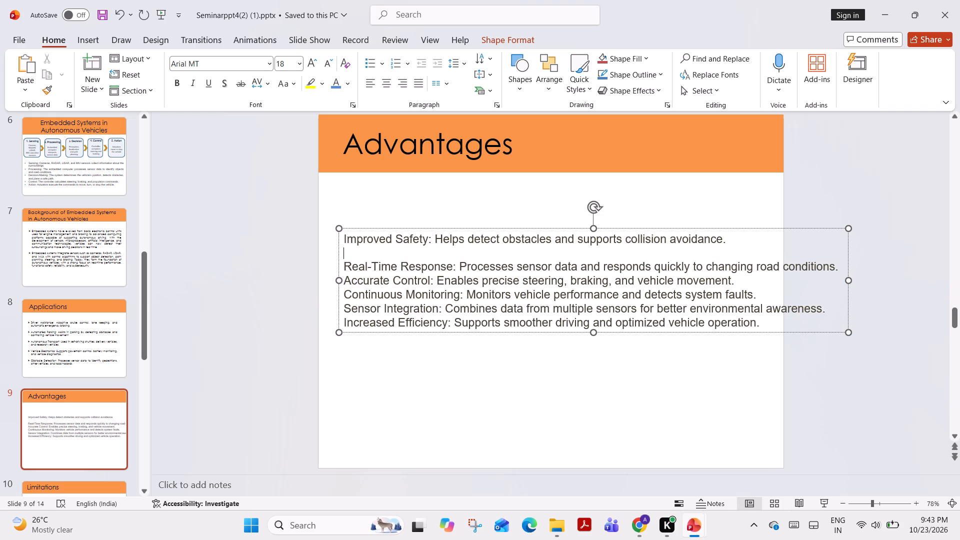
left_click(840, 266)
key("Return")
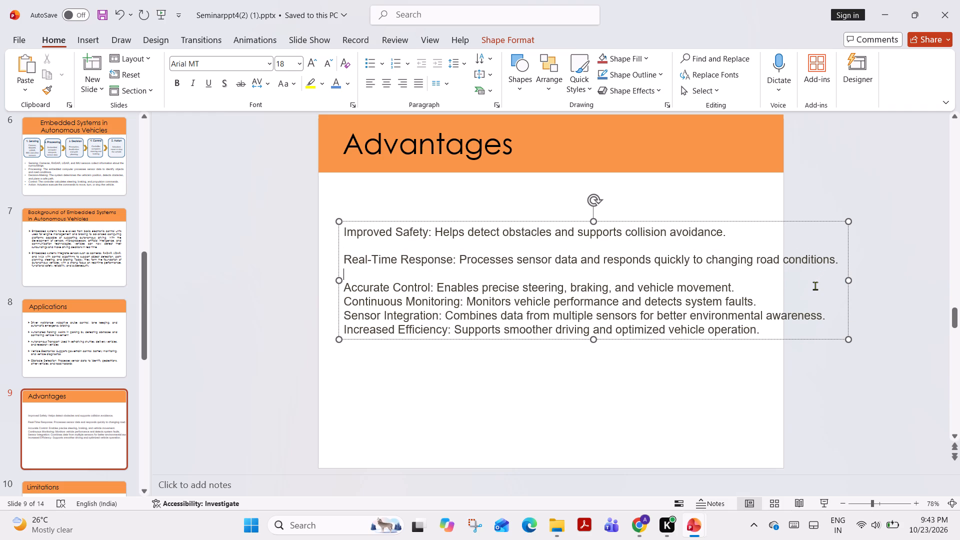
left_click(813, 288)
key("Return")
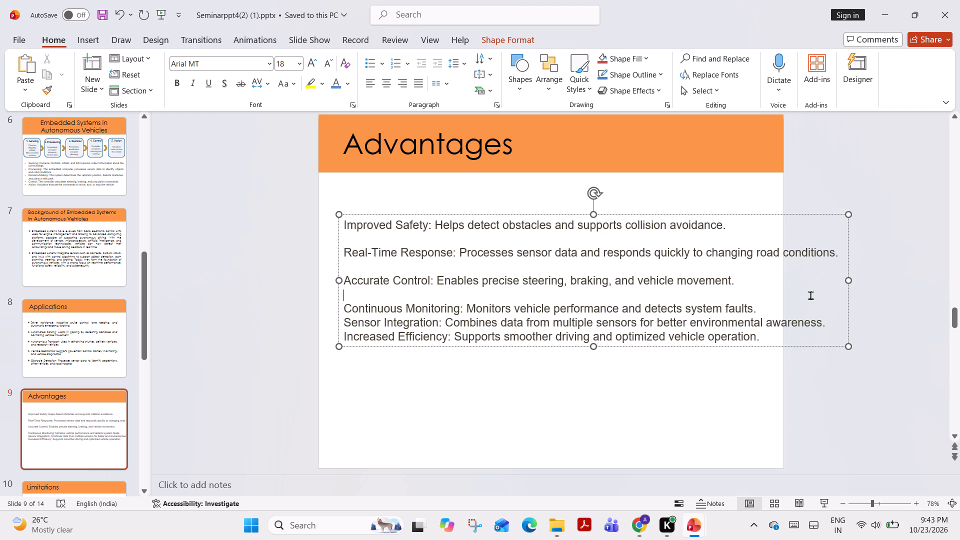
left_click(802, 305)
key("Return")
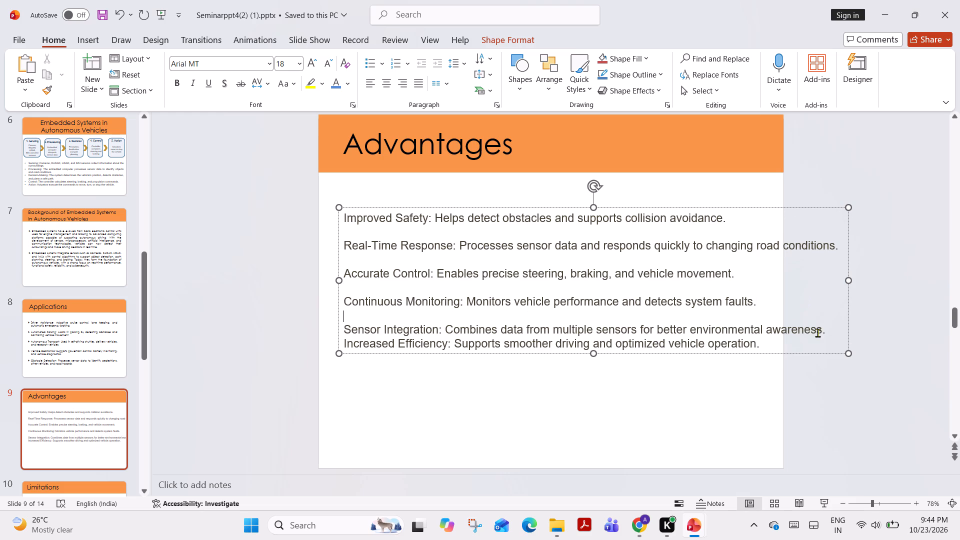
left_click(832, 331)
key("Return")
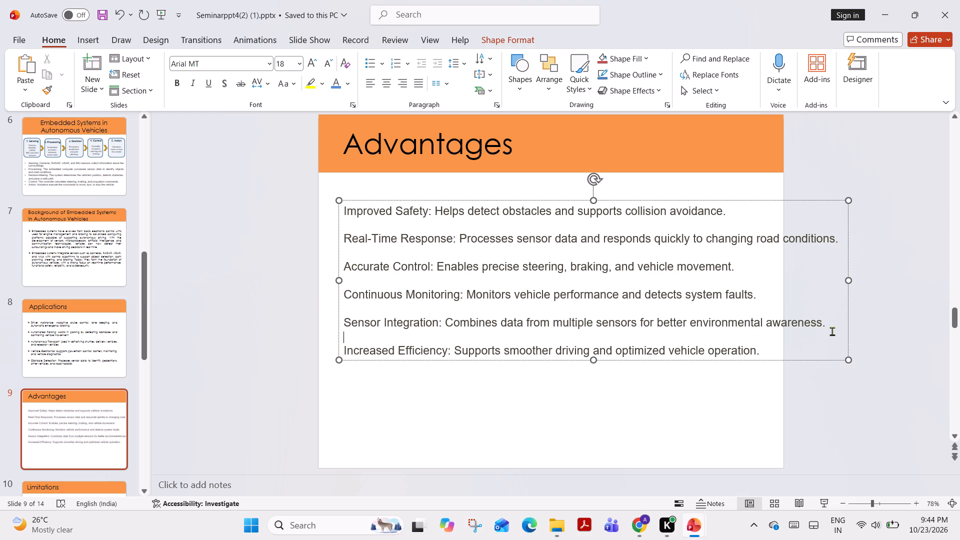
Narrow the advantages text box from its right side so it fits within the slide width.
left_click_drag(847, 281, 778, 292)
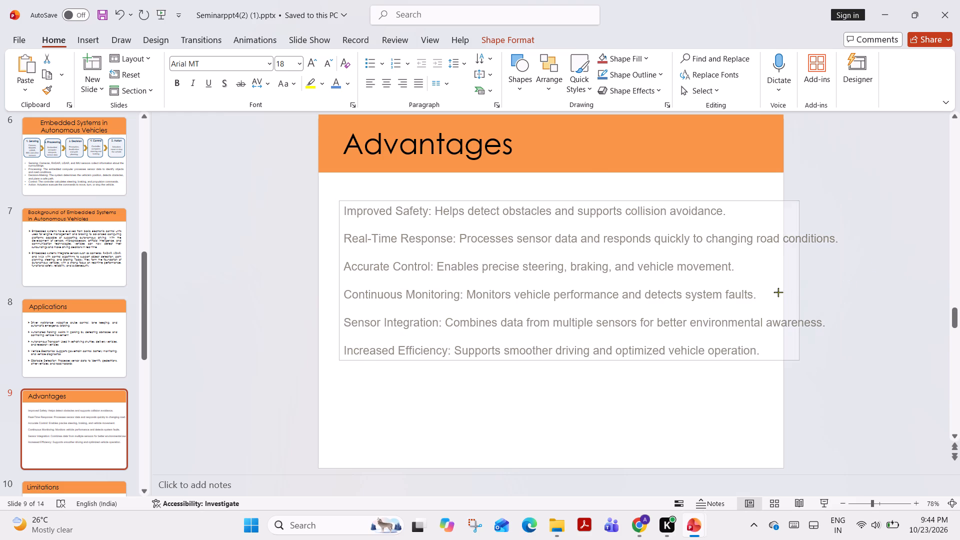
left_click_drag(778, 292, 774, 292)
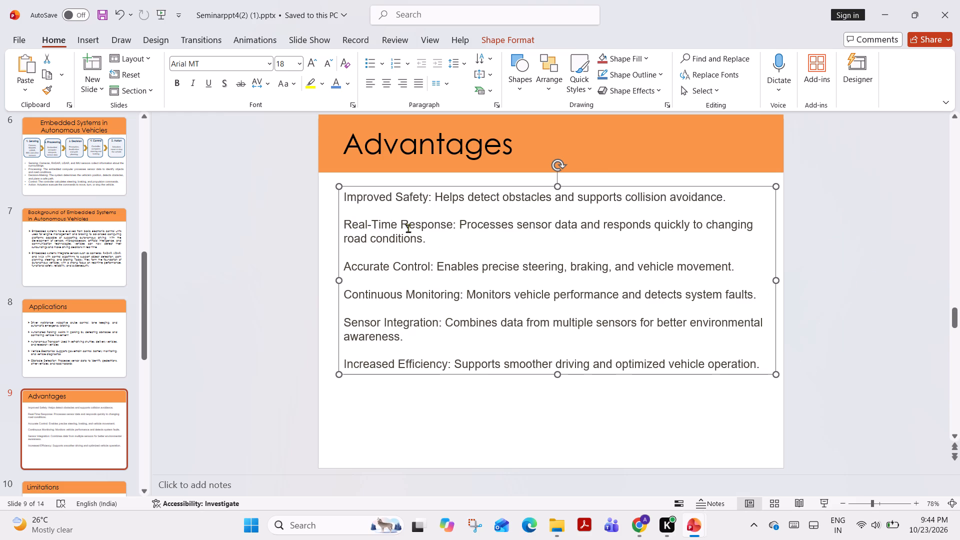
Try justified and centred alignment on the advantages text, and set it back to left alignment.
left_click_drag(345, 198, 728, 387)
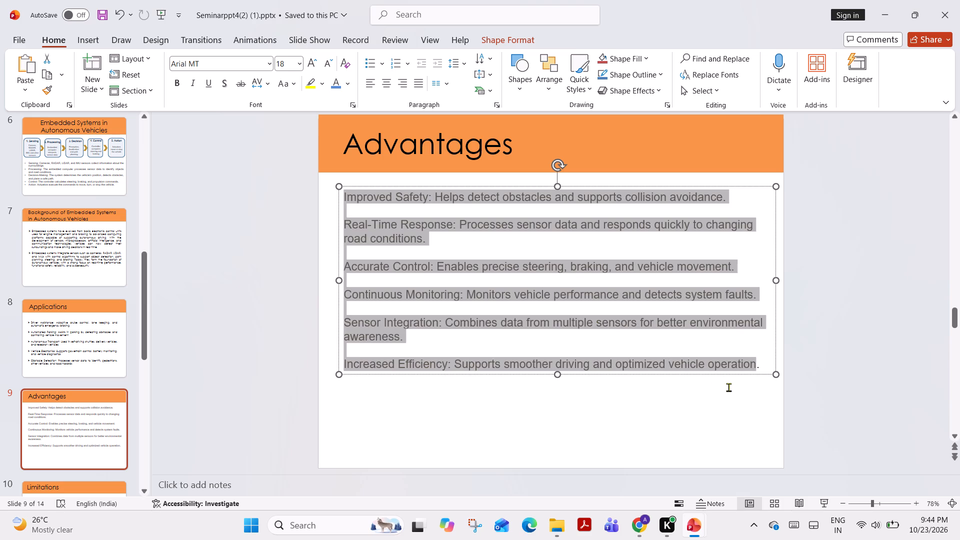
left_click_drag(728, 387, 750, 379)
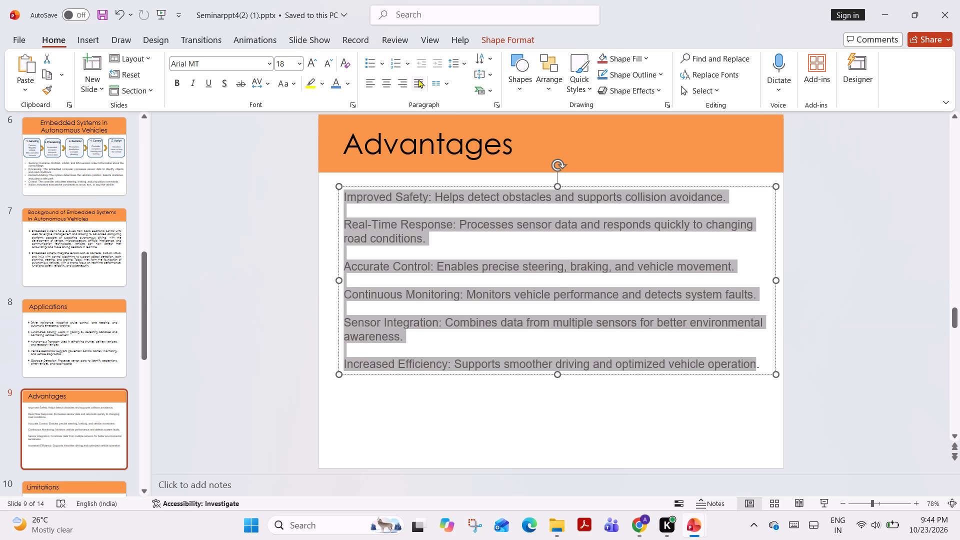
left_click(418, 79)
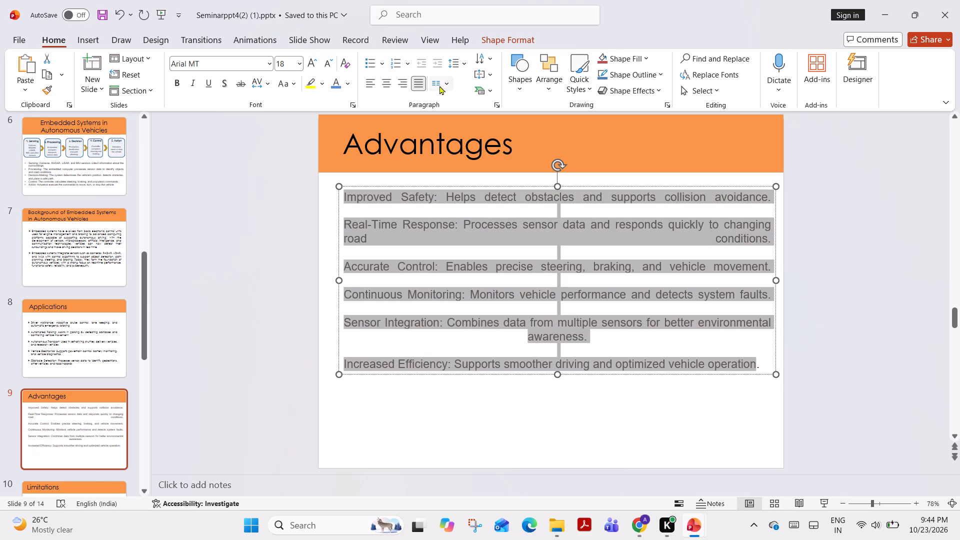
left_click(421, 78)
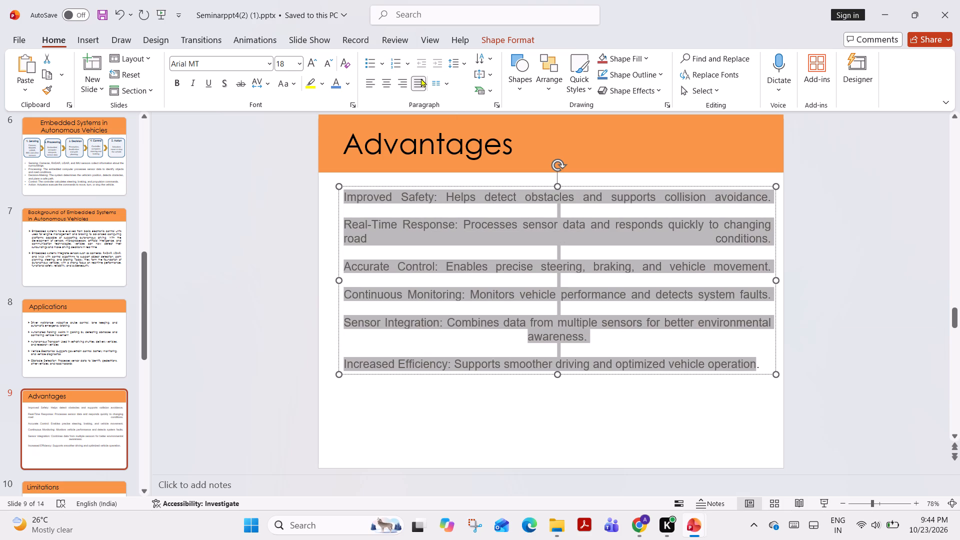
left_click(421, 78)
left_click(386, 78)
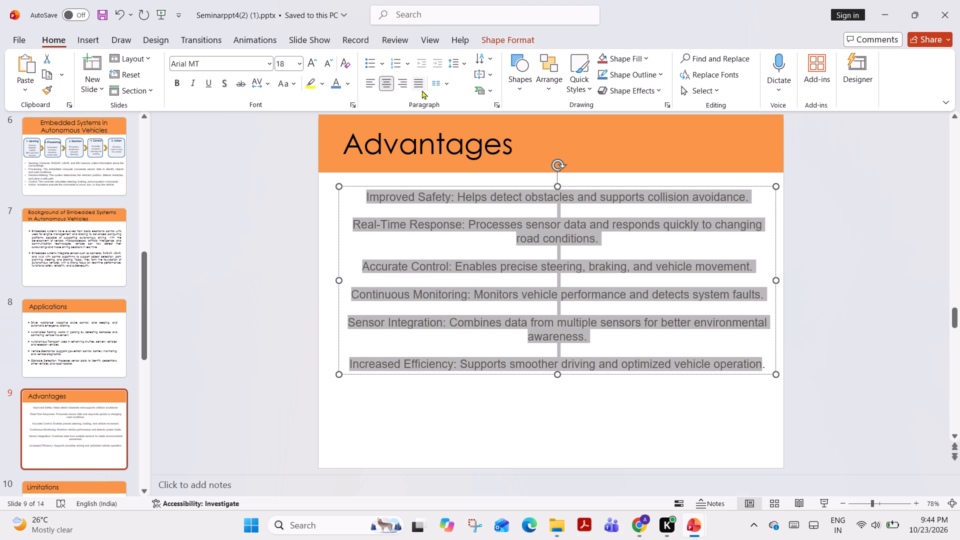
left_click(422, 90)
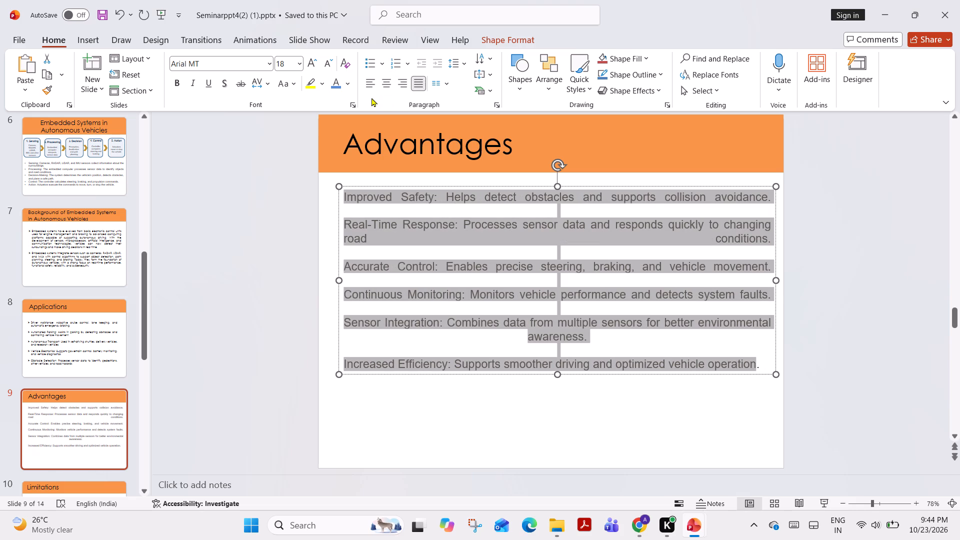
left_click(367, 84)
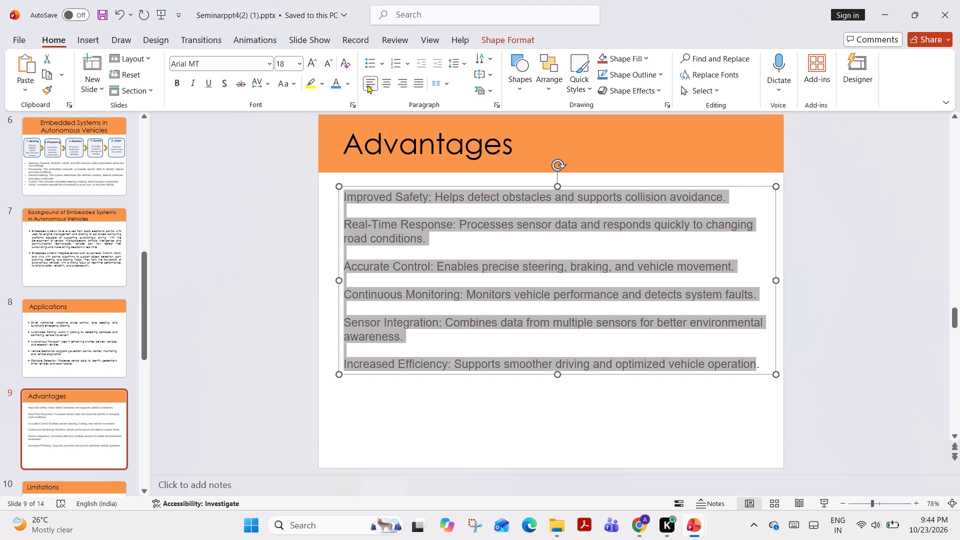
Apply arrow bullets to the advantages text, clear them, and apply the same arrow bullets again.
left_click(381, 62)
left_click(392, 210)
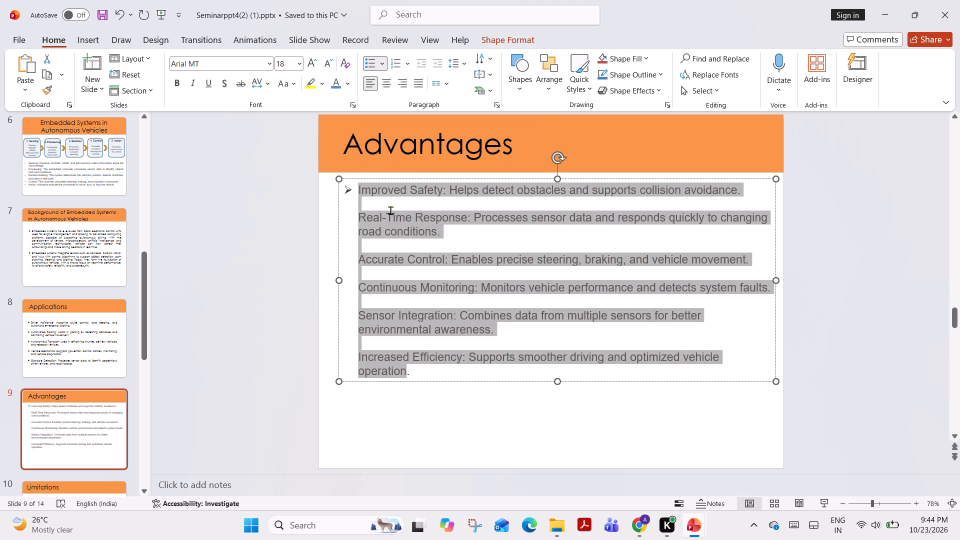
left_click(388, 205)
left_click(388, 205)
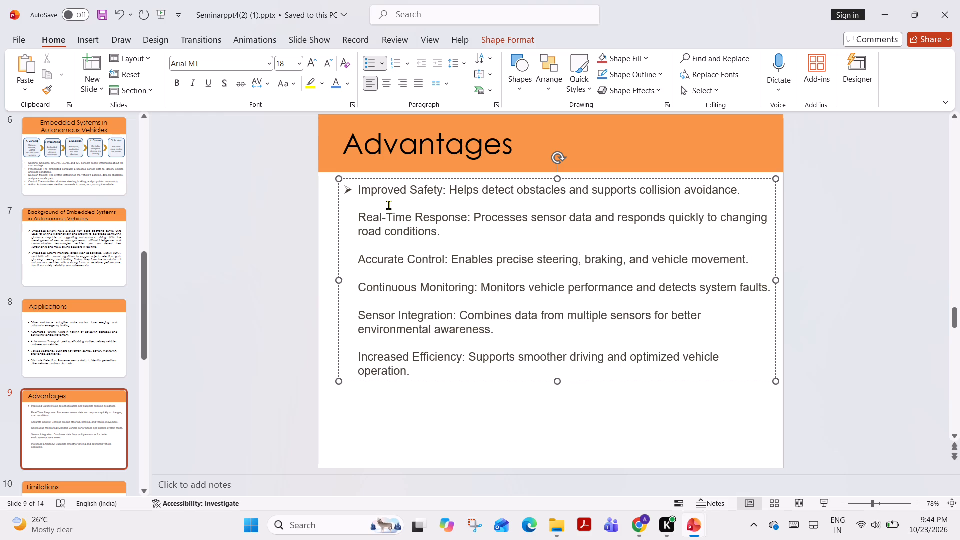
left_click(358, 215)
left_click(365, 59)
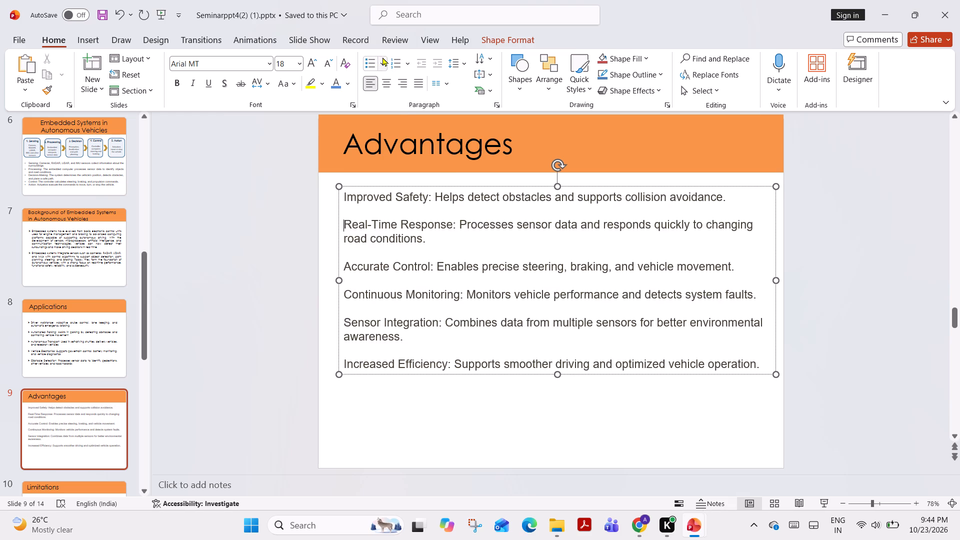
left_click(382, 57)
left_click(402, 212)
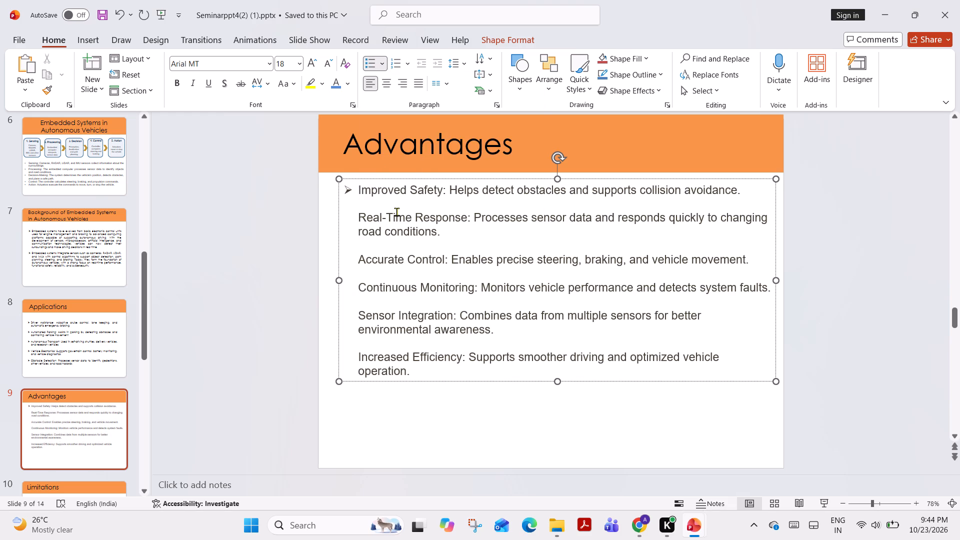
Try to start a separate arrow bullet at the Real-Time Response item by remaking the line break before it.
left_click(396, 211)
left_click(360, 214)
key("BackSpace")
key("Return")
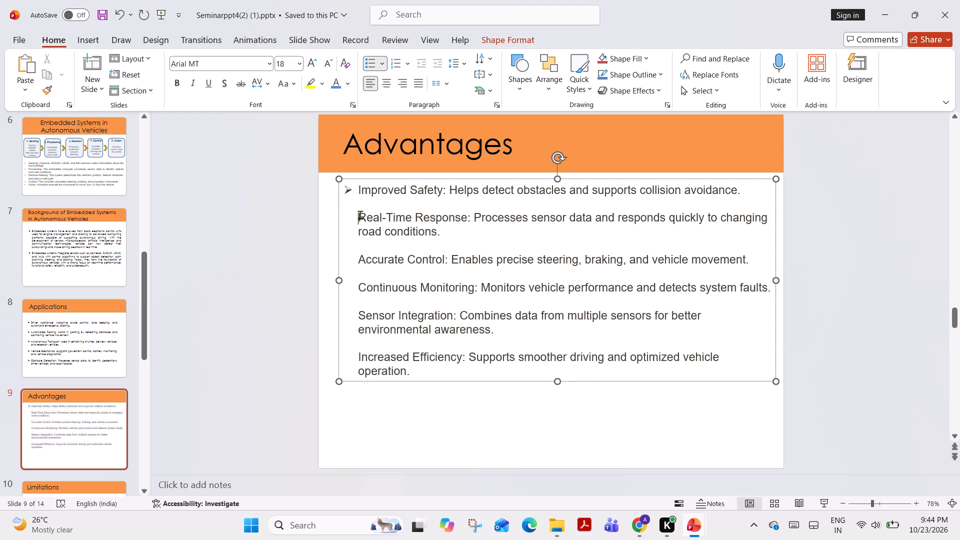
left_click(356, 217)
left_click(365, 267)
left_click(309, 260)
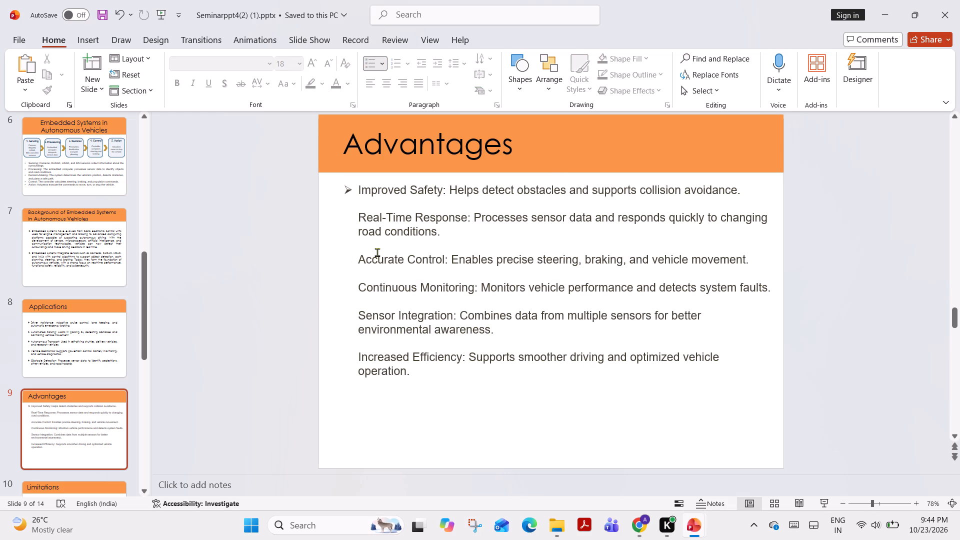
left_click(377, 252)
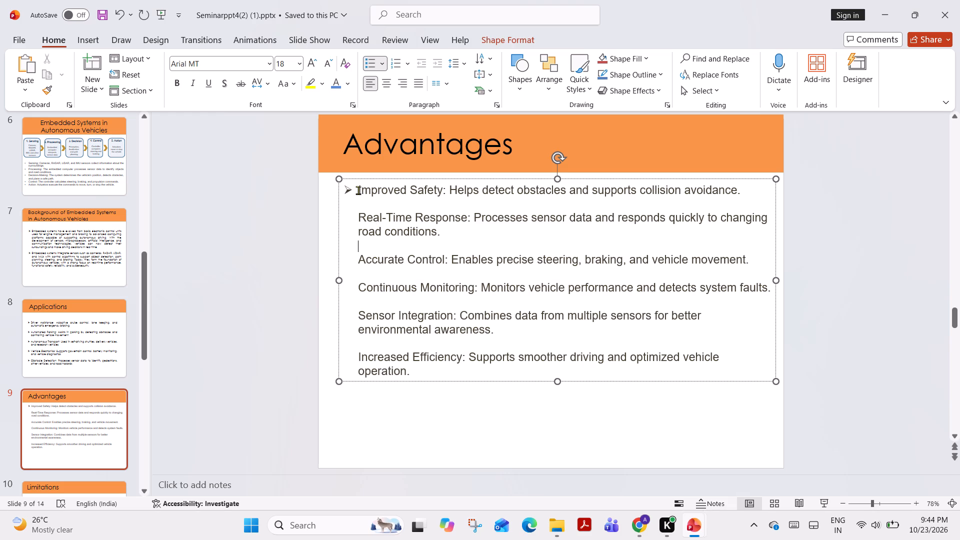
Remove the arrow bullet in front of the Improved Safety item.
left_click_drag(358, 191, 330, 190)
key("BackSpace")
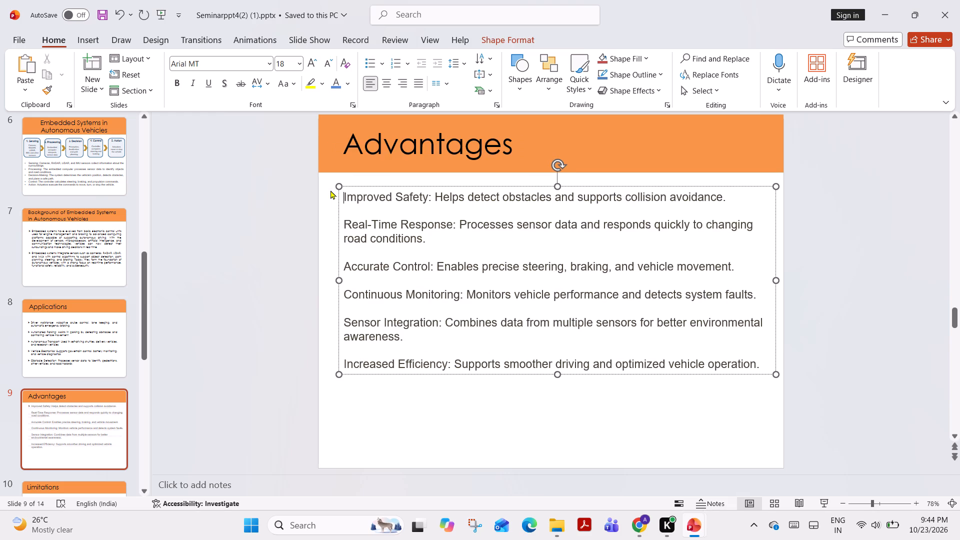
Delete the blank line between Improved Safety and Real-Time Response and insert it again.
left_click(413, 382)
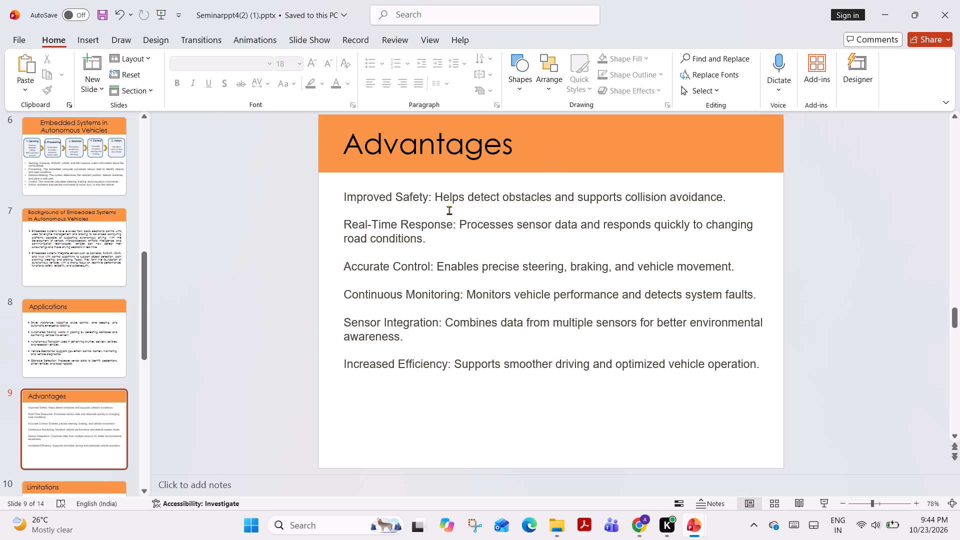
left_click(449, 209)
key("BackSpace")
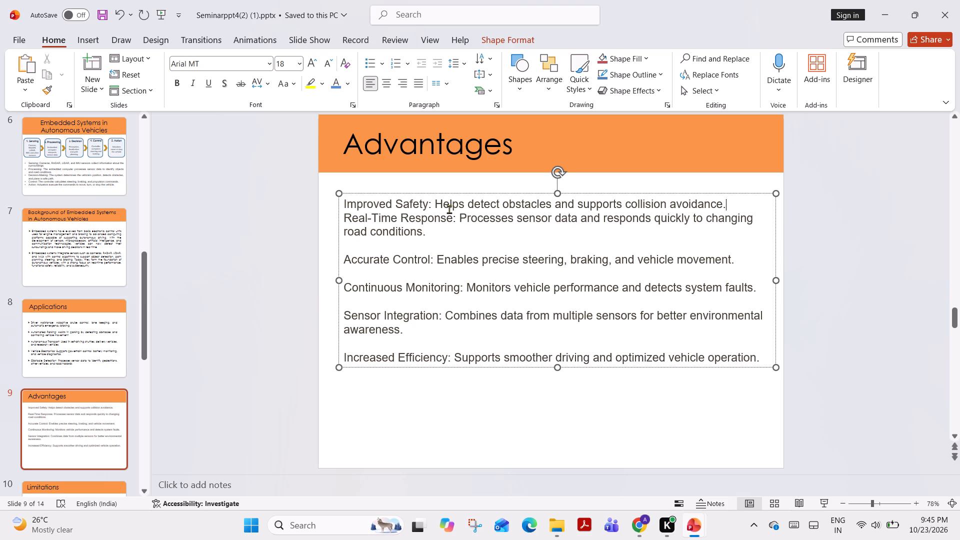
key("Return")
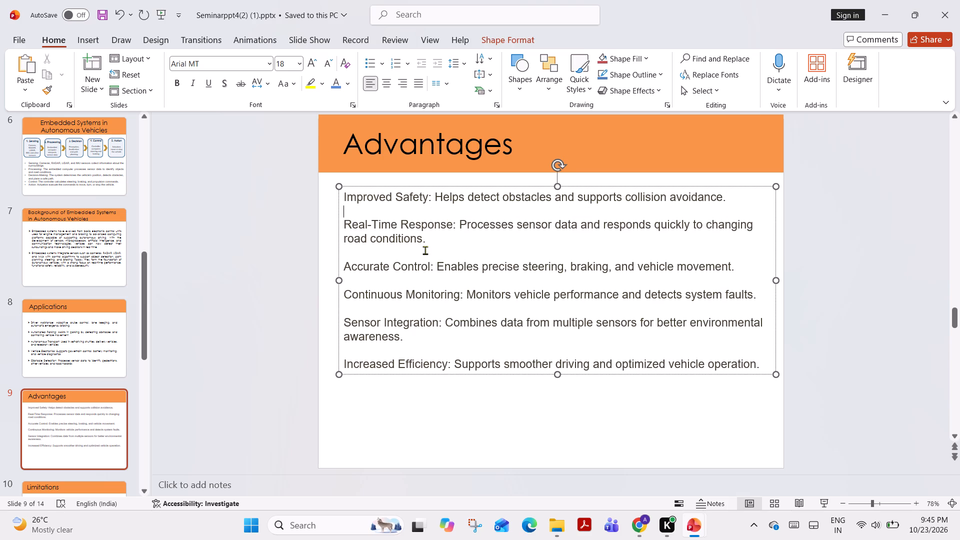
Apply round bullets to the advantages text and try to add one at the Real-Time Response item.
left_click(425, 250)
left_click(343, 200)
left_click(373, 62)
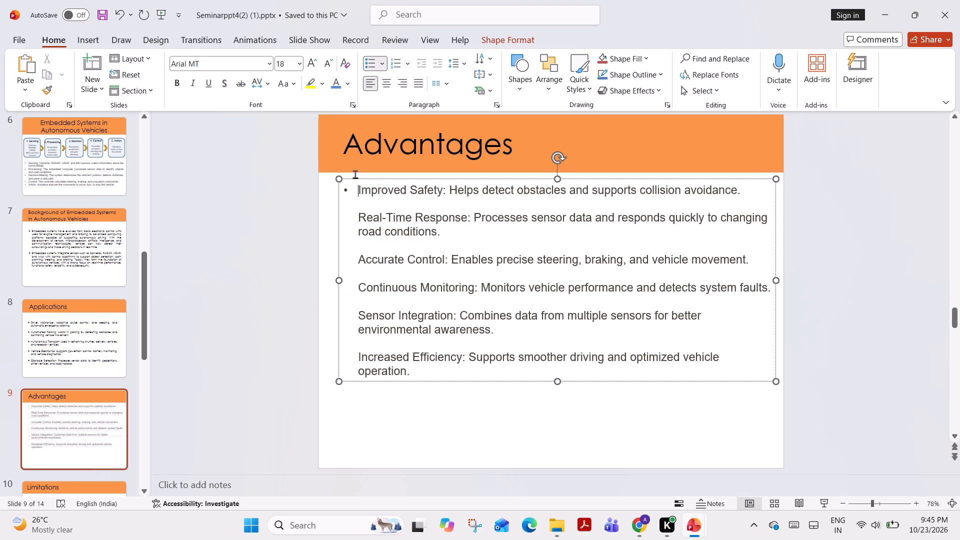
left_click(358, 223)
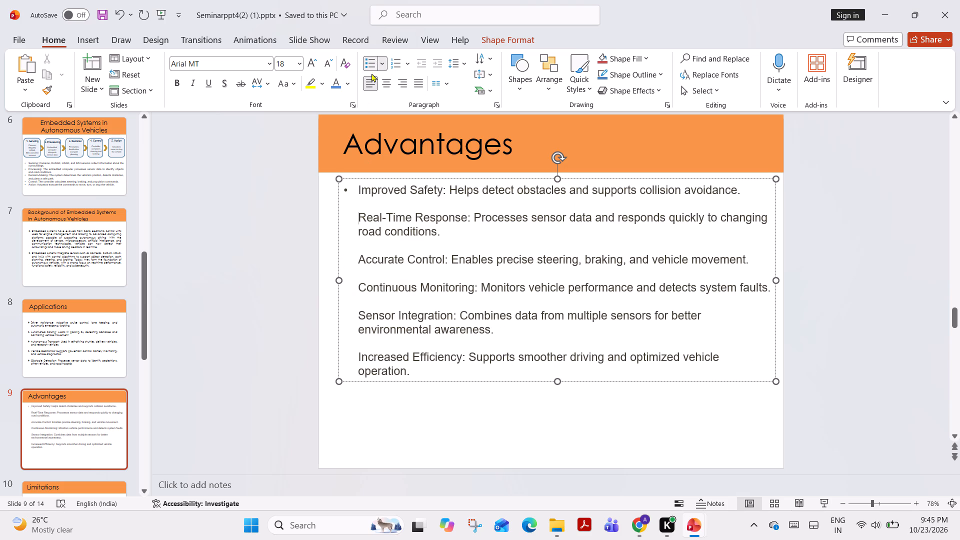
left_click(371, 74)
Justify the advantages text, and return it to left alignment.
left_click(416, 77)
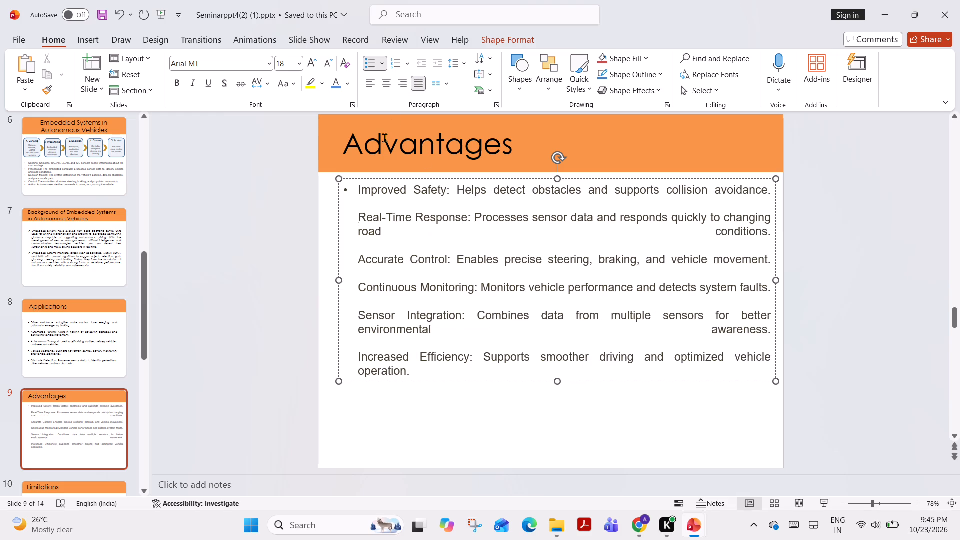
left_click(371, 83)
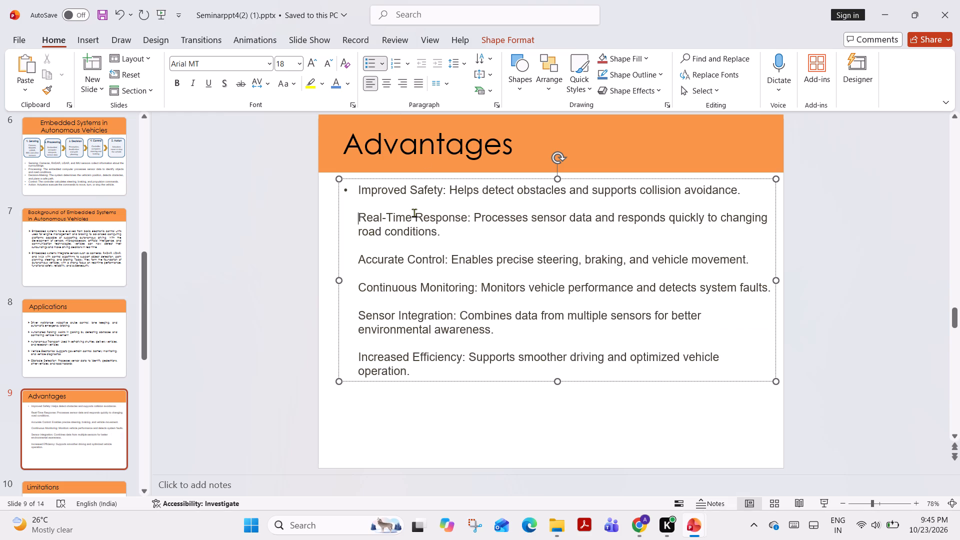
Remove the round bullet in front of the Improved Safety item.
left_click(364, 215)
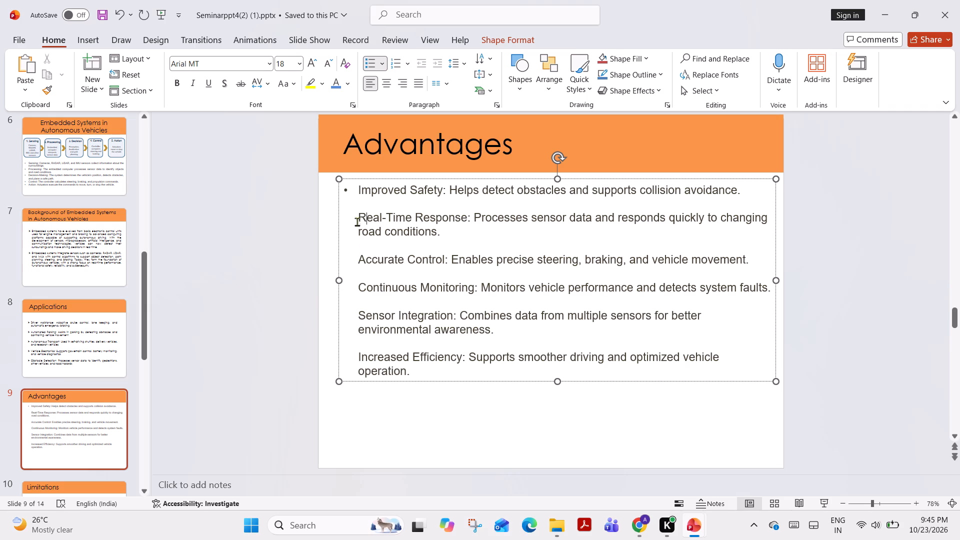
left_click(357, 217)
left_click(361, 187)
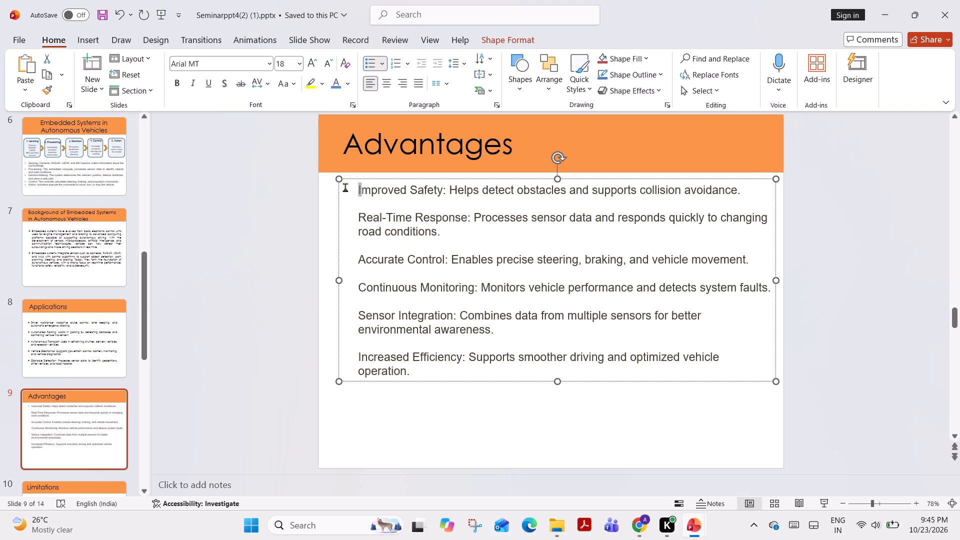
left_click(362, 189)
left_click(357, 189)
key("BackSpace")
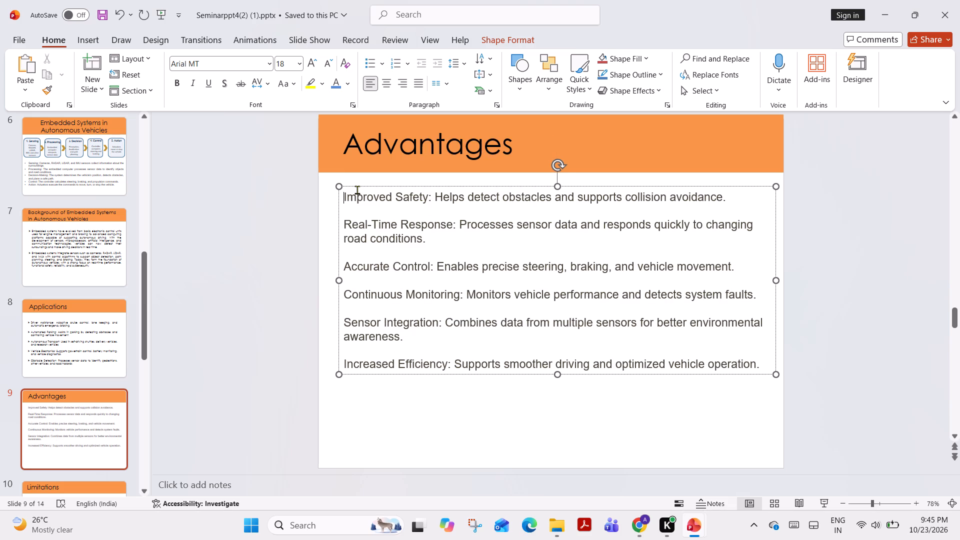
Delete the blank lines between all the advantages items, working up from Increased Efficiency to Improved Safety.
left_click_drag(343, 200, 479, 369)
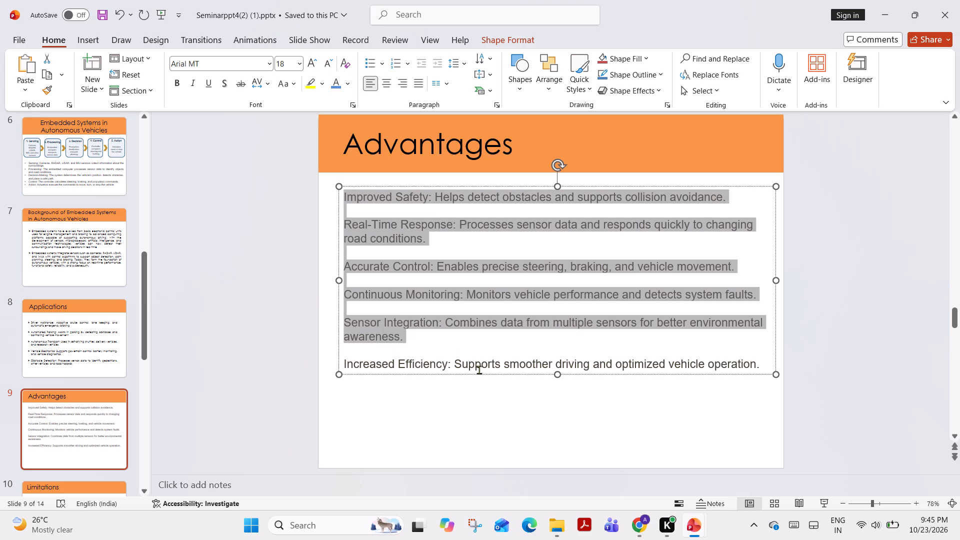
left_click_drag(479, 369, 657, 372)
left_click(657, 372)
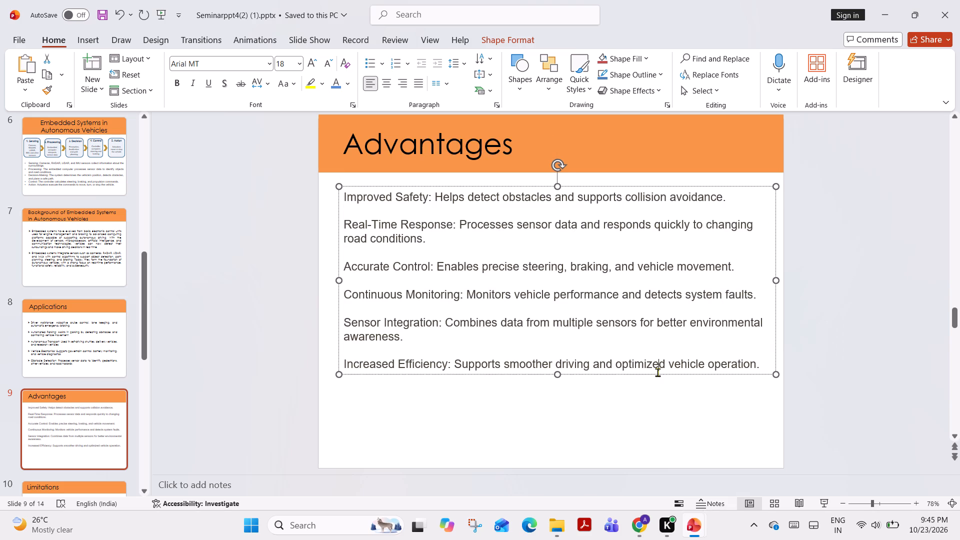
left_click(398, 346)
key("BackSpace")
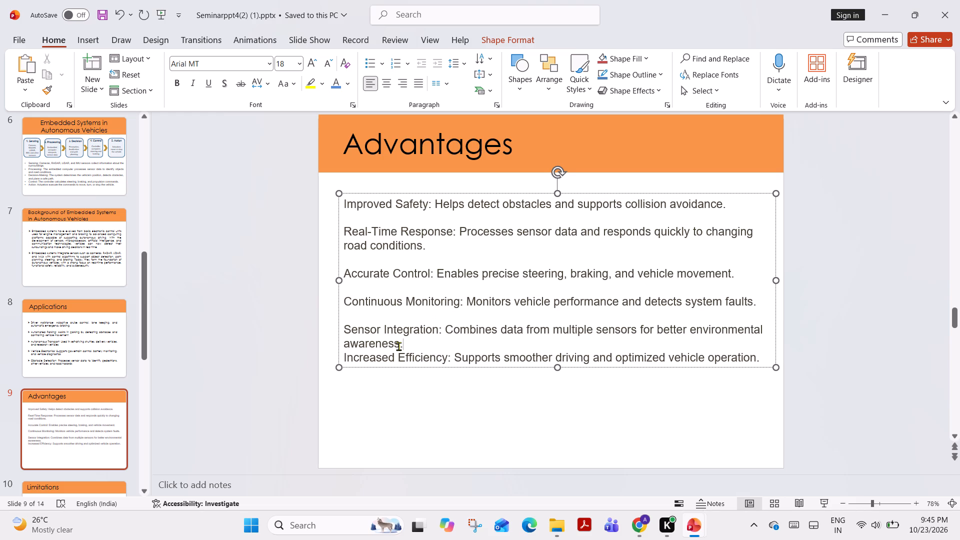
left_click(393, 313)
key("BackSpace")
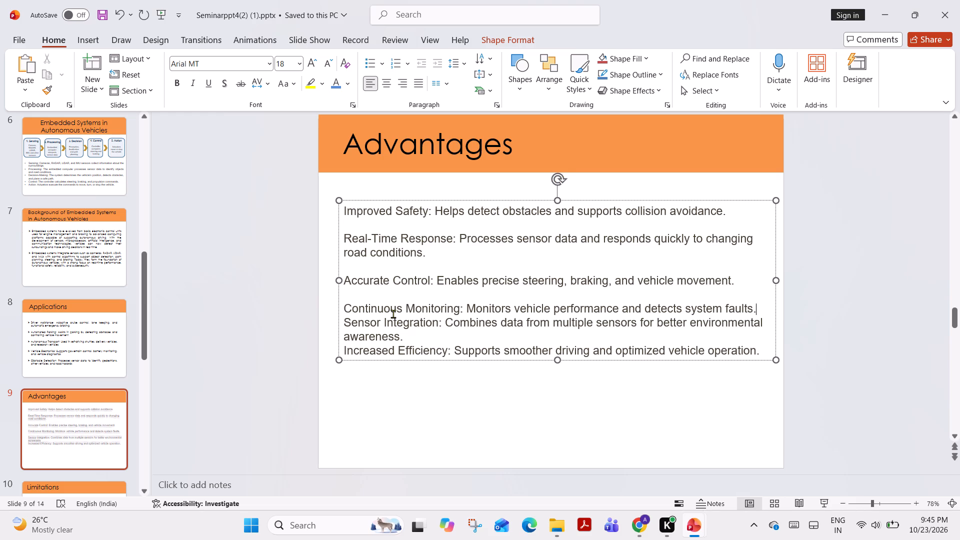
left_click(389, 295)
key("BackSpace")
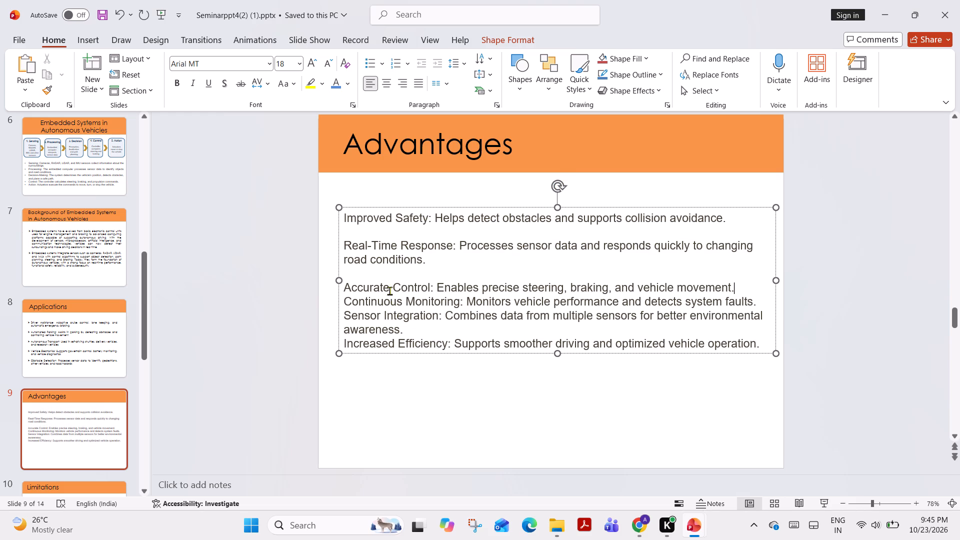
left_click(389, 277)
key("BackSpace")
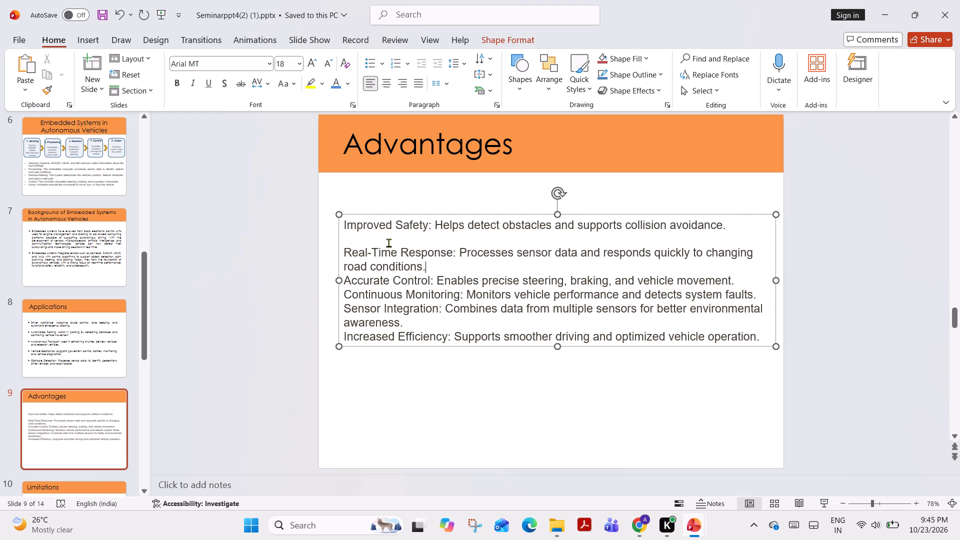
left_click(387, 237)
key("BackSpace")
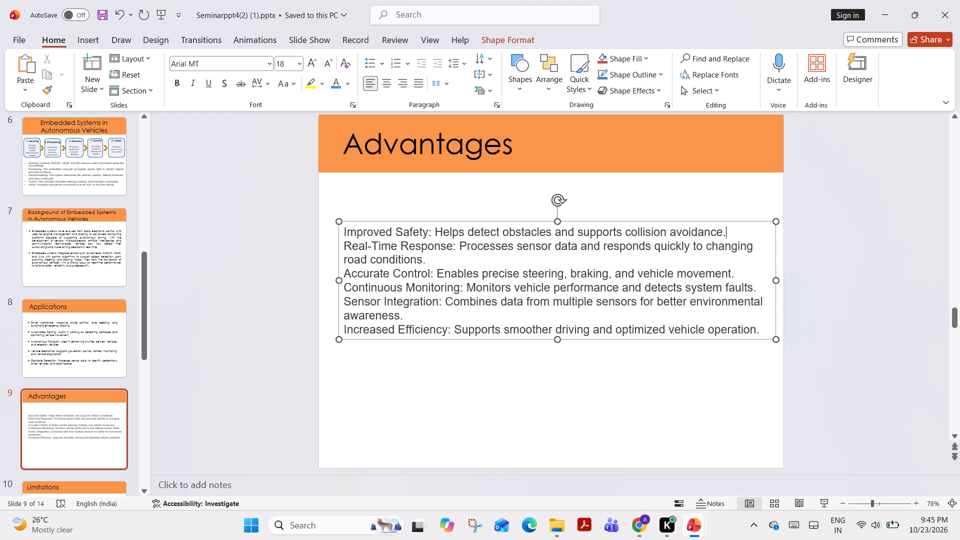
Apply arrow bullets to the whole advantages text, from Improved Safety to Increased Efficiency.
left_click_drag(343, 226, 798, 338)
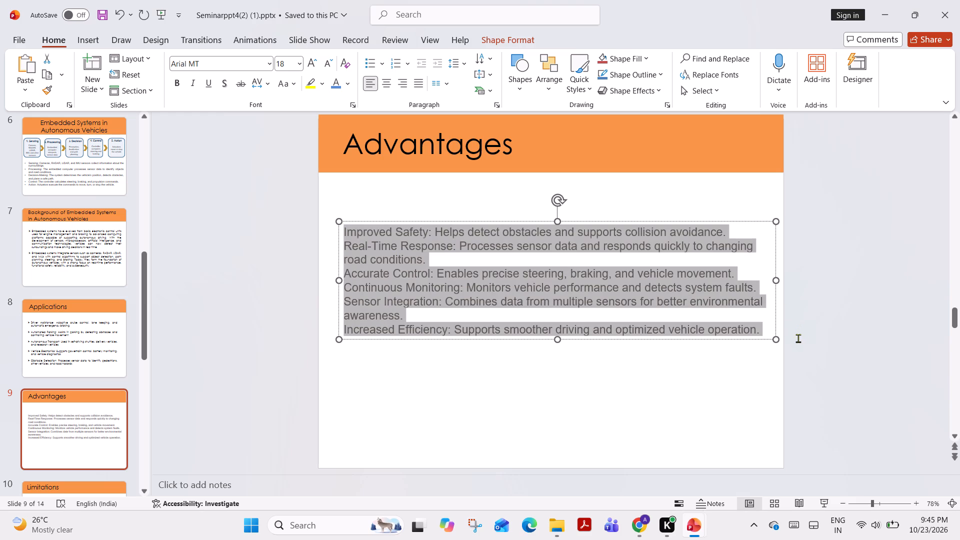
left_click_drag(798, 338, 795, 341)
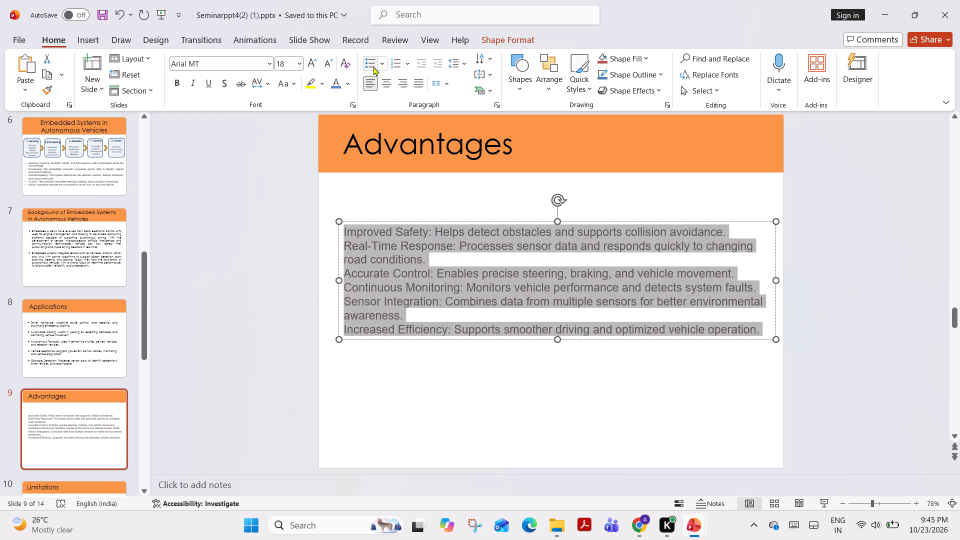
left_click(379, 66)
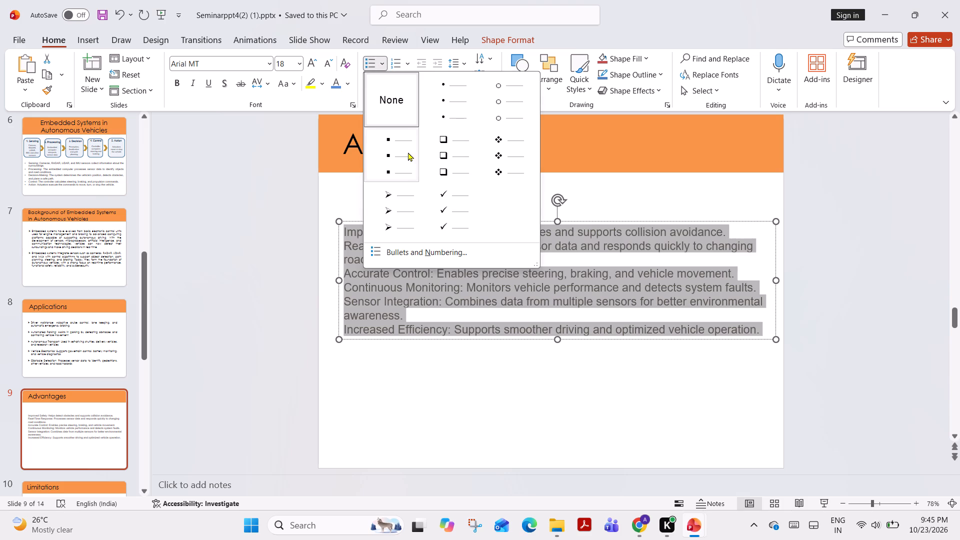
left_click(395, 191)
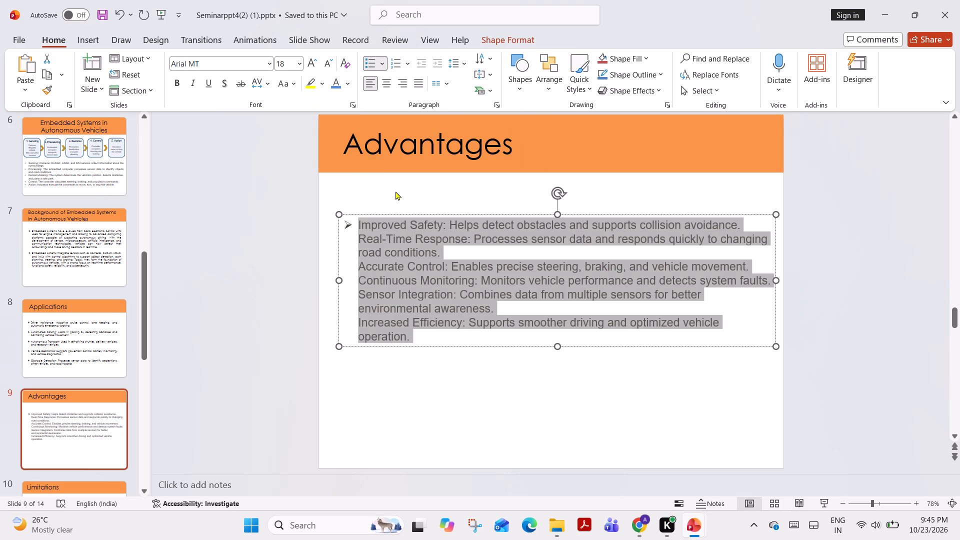
Delete all of the advantages text and its emptied placeholder from the Advantages slide.
key("BackSpace")
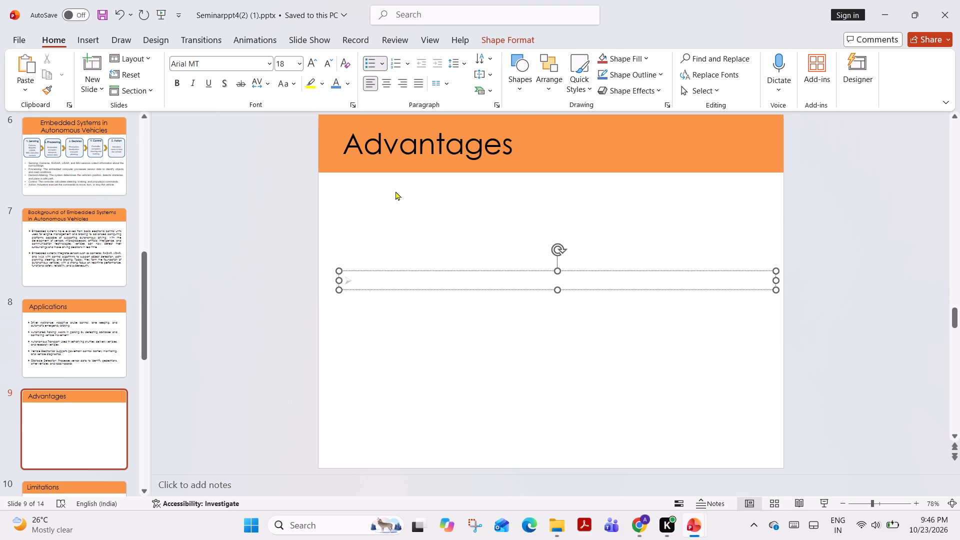
key("BackSpace")
left_click(390, 298)
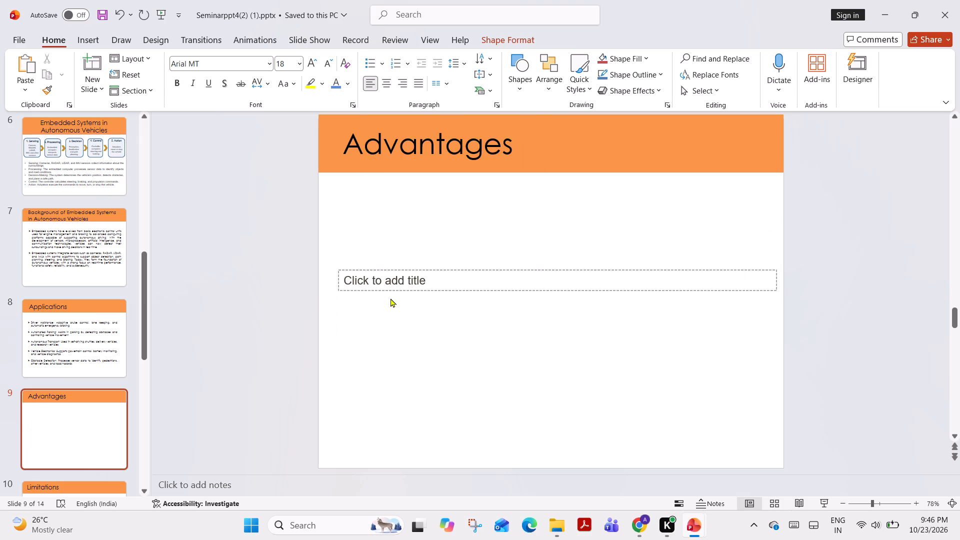
left_click(397, 282)
left_click(415, 290)
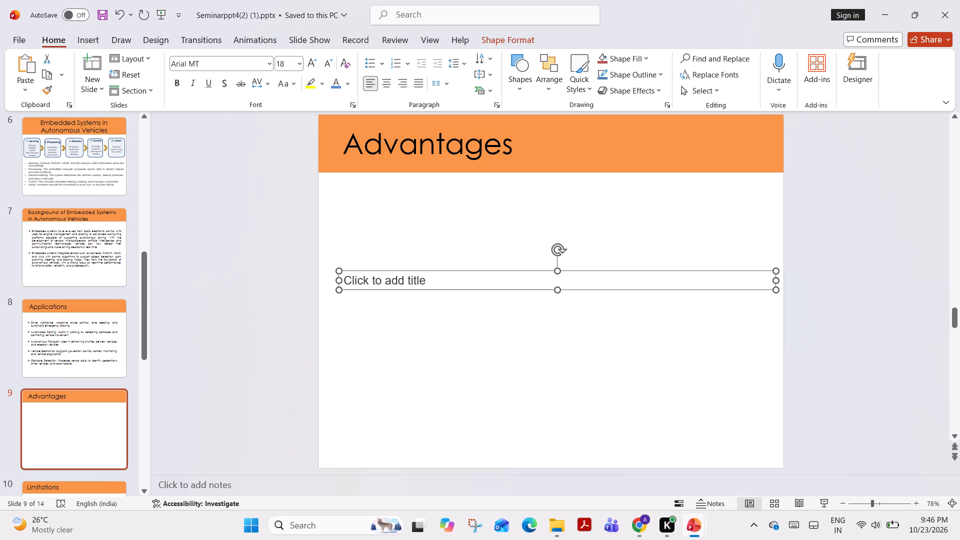
key("BackSpace")
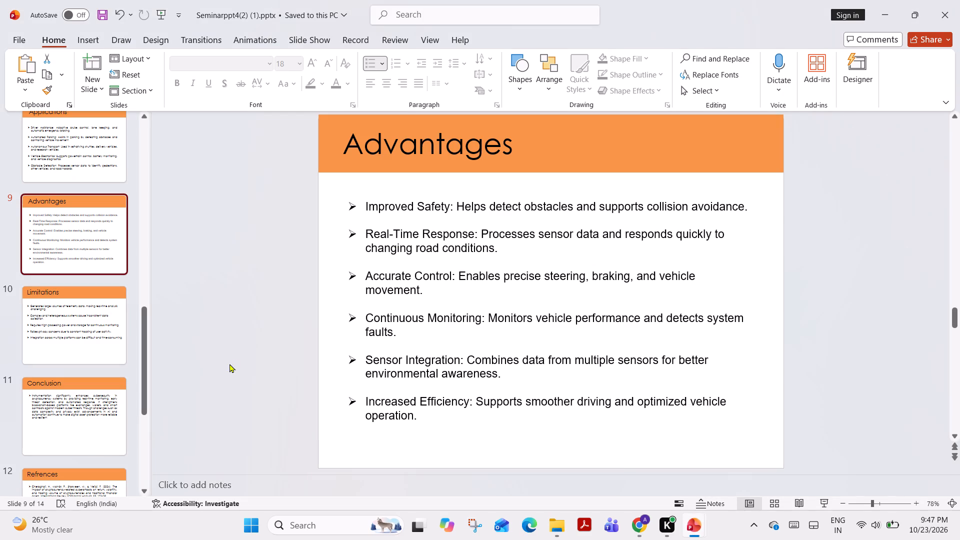
Set the font of the whole advantages text, from Improved Safety to Increased Efficiency, to Century Gothic.
left_click(381, 225)
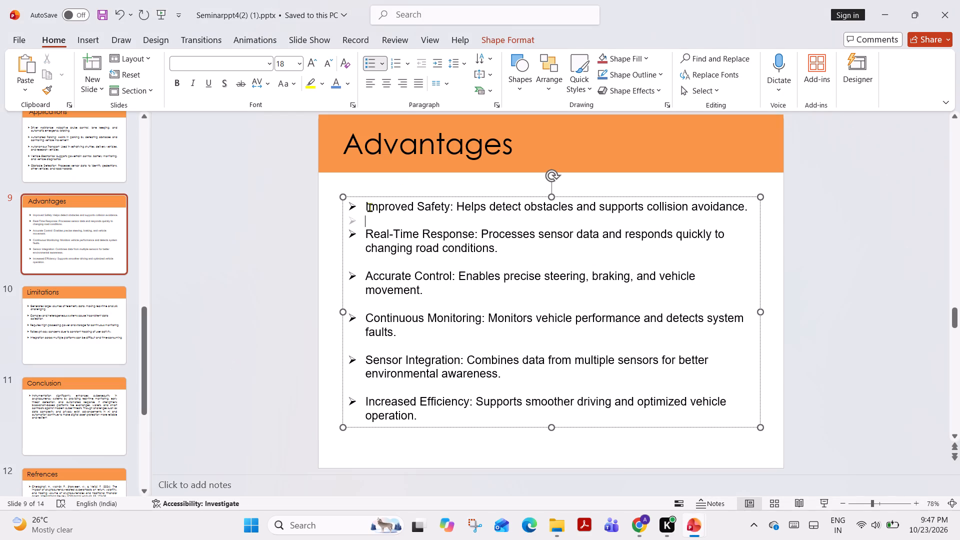
left_click_drag(367, 206, 720, 415)
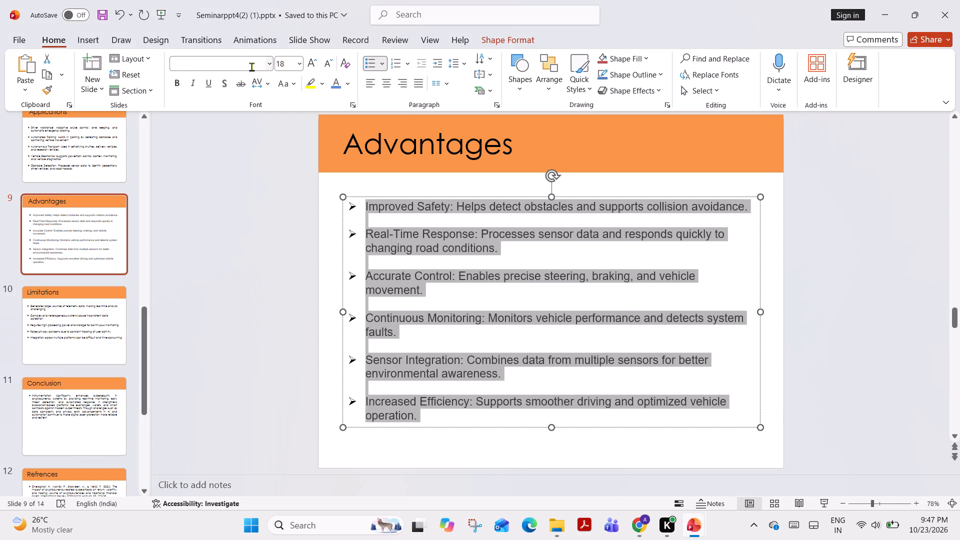
left_click(268, 66)
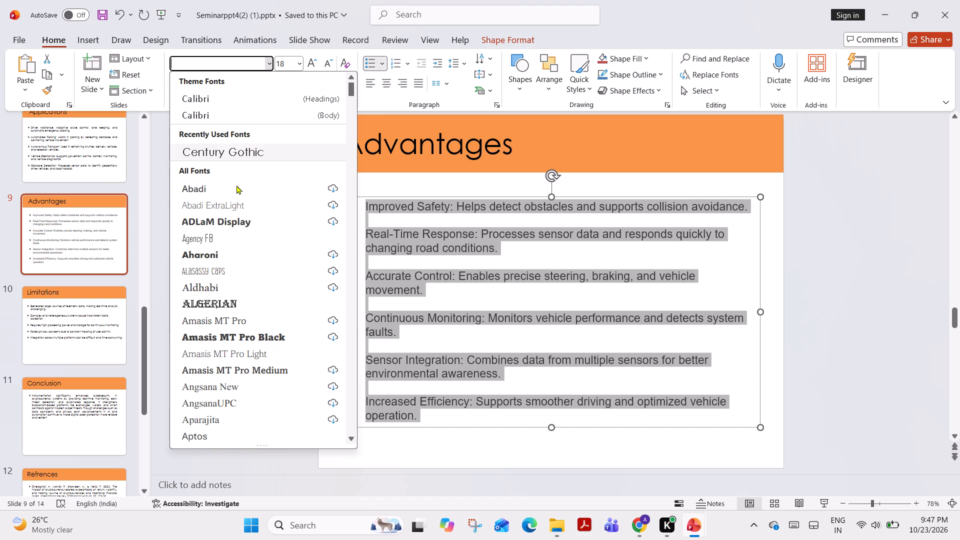
left_click(237, 156)
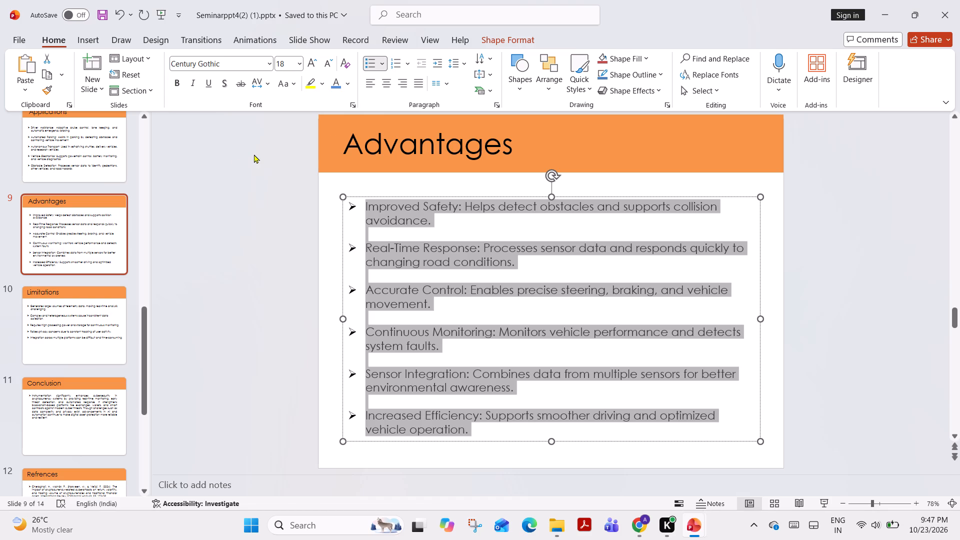
left_click(410, 249)
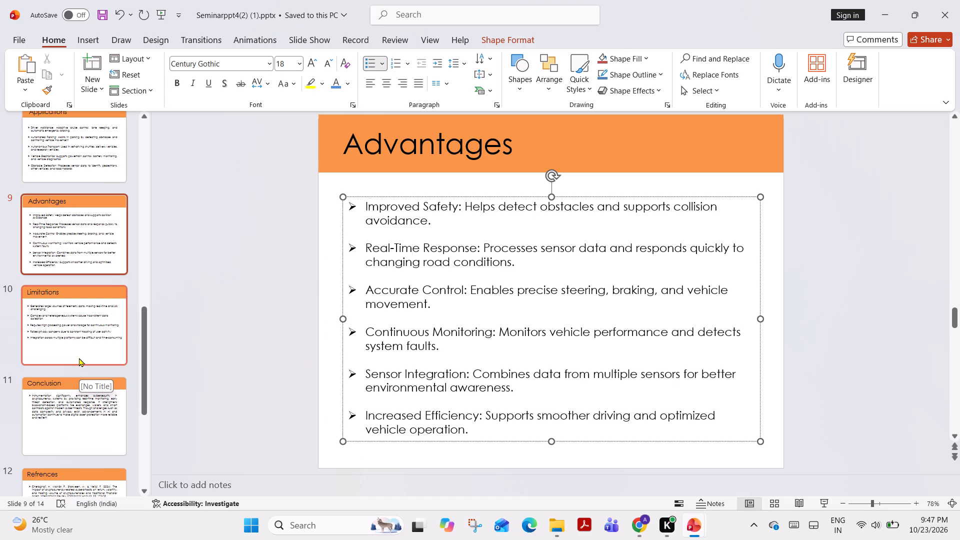
Delete the old limitations text box and its emptied placeholder from the Limitations slide.
left_click(79, 357)
left_click(359, 209)
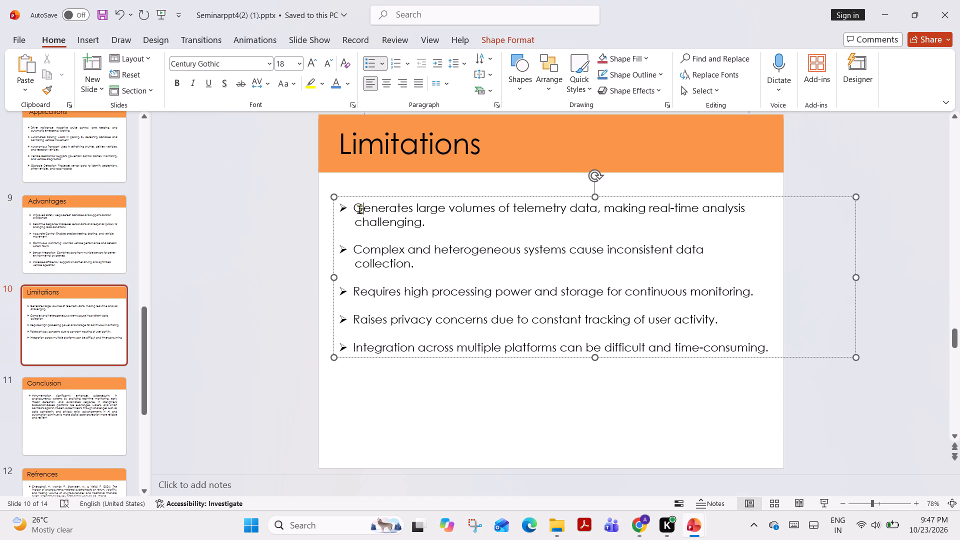
left_click(389, 356)
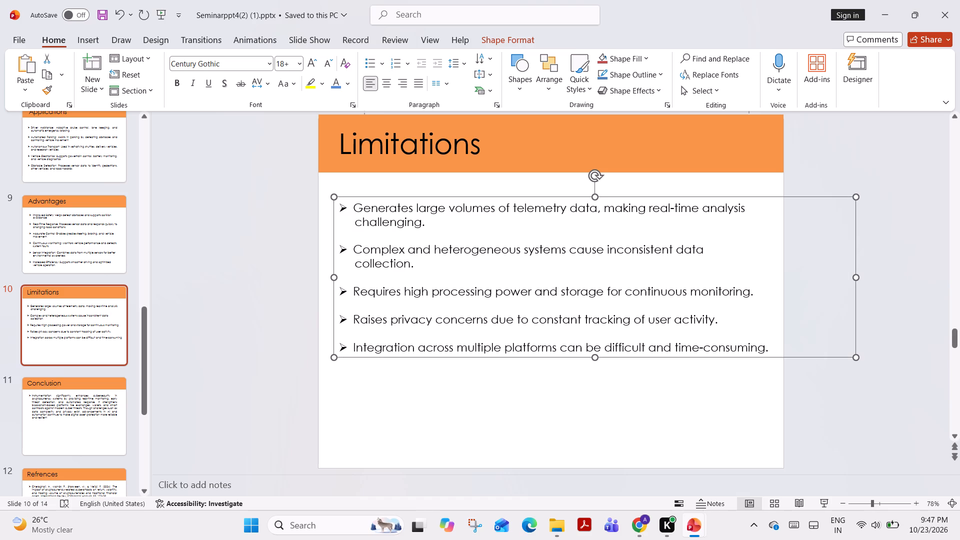
key("BackSpace")
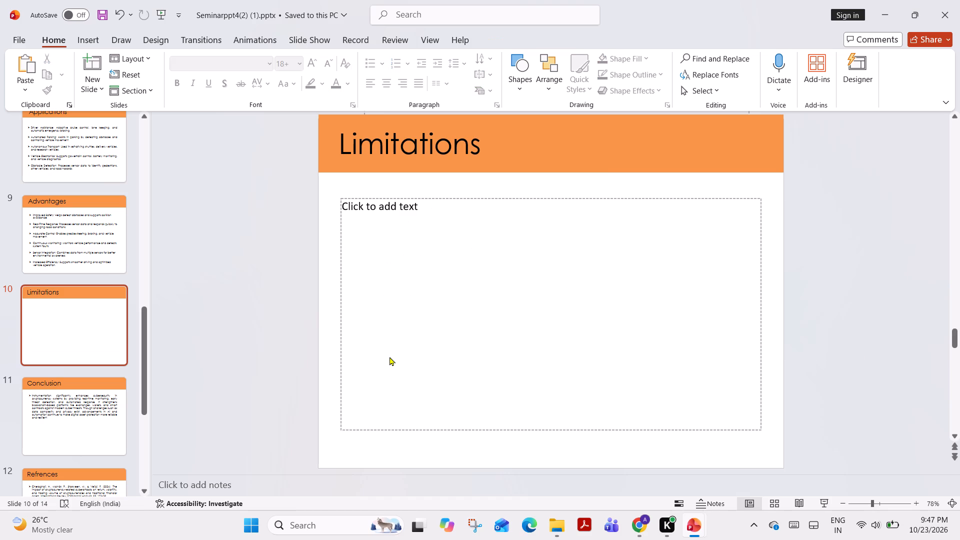
left_click(428, 196)
key("BackSpace")
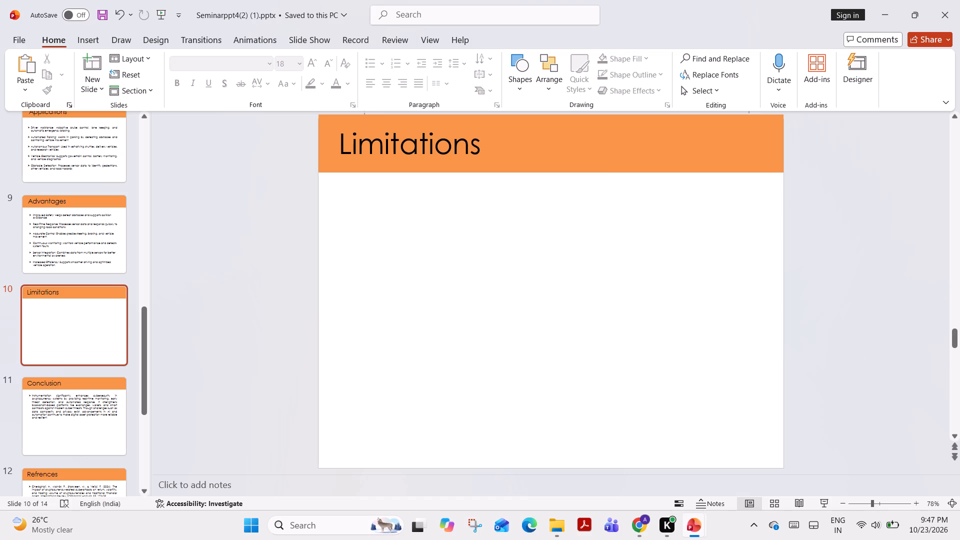
Paste the six copied limitations below the Limitations slide's title and widen their text box to the slide's right edge.
key("ctrl+v")
left_click_drag(652, 249, 667, 286)
left_click(667, 286)
left_click_drag(667, 286, 792, 283)
left_click_drag(649, 337, 557, 367)
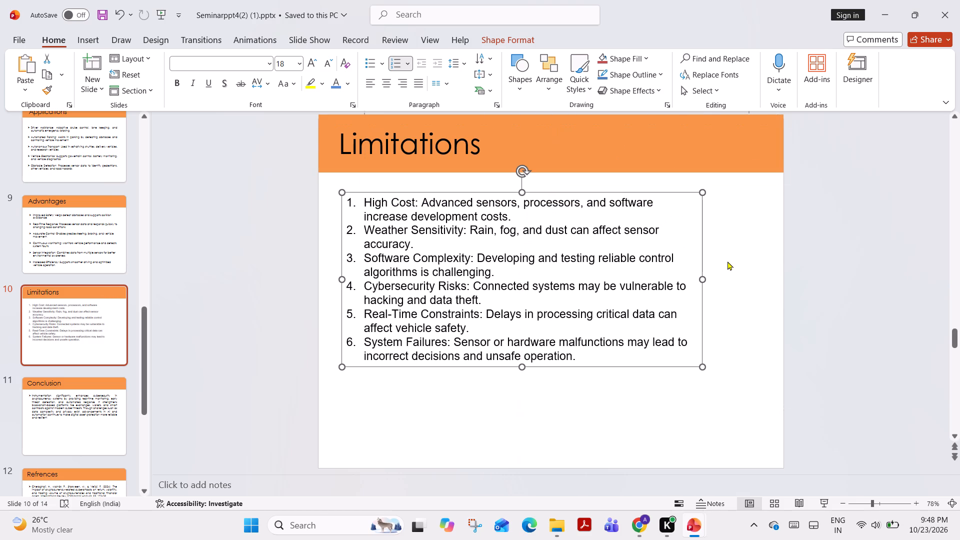
left_click_drag(704, 281, 782, 280)
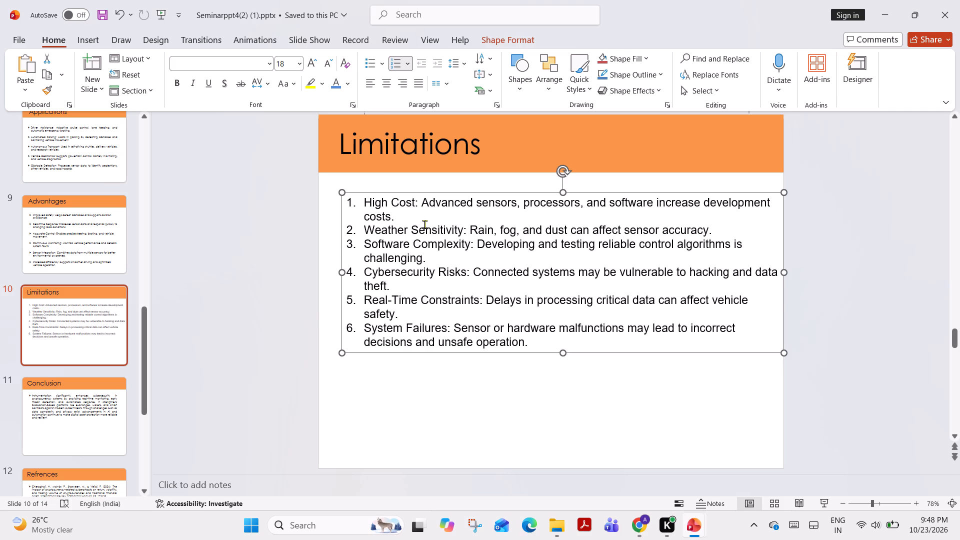
Set the font of the whole limitations list, from High Cost to System Failures, to Century Gothic.
key("ctrl+a")
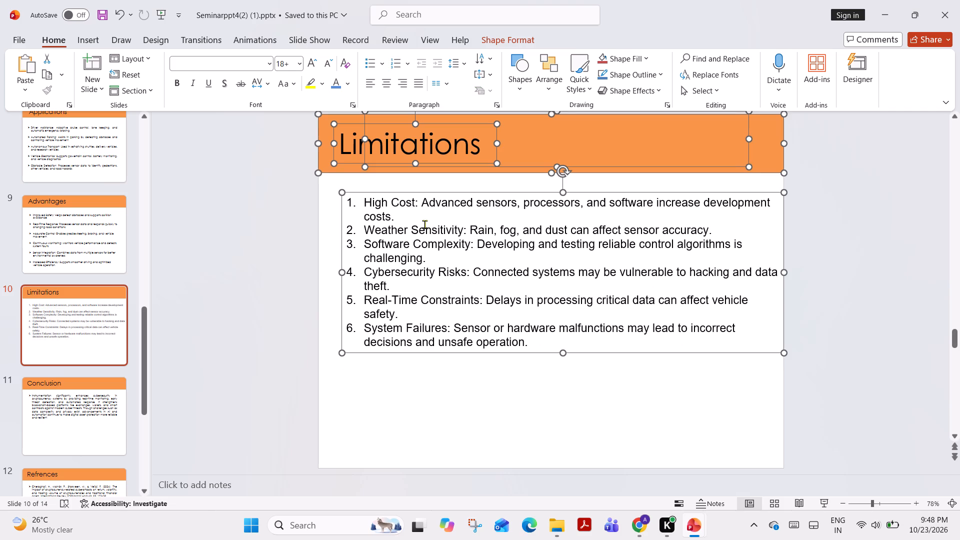
left_click(424, 224)
triple_click(424, 224)
left_click(424, 224)
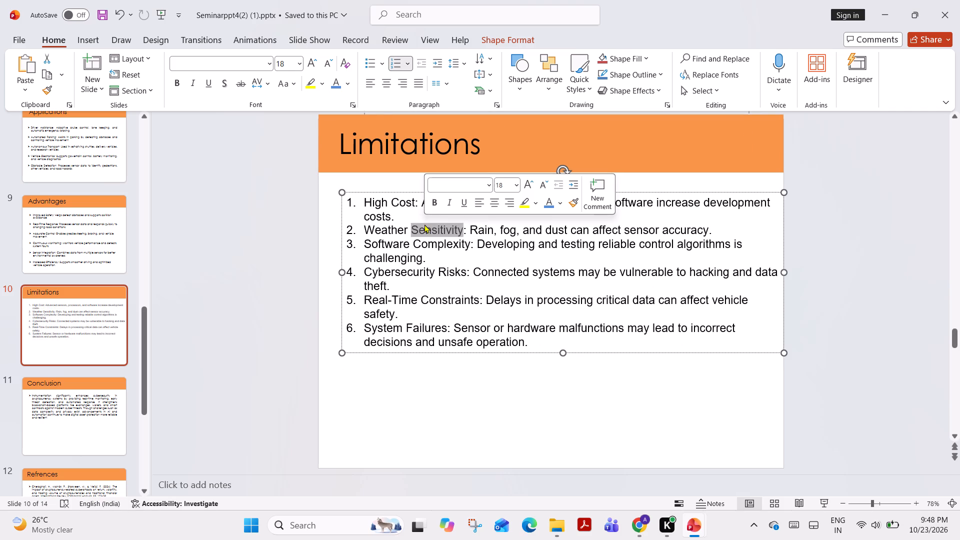
key("ctrl+a")
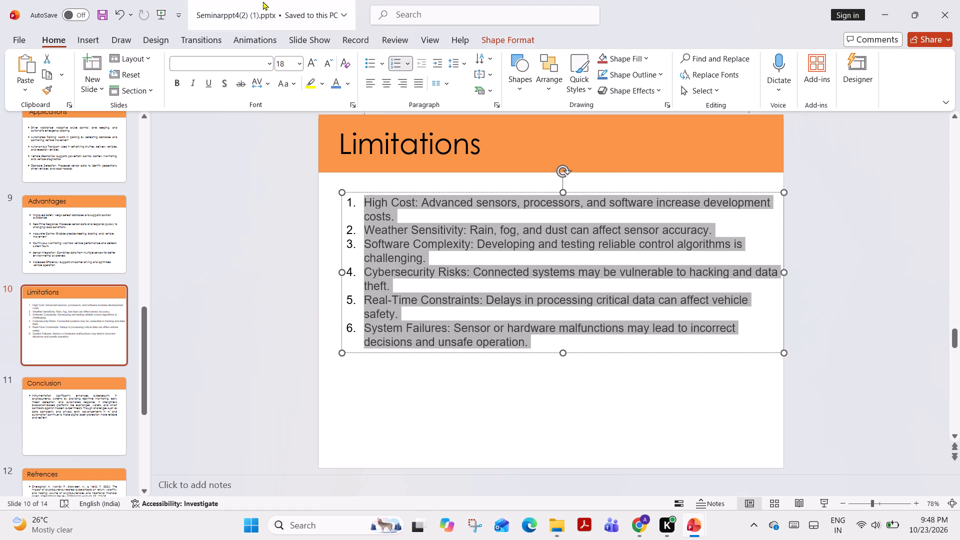
left_click(269, 67)
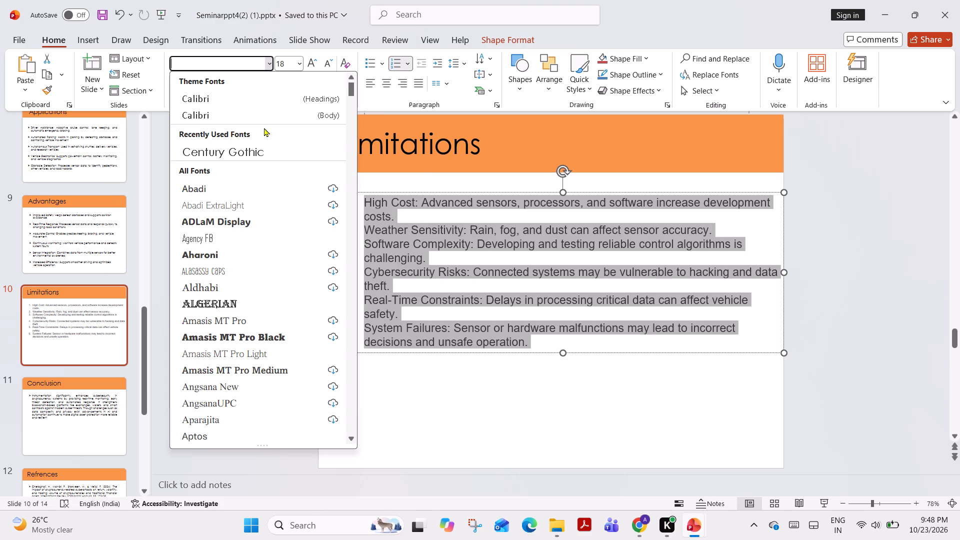
left_click(253, 159)
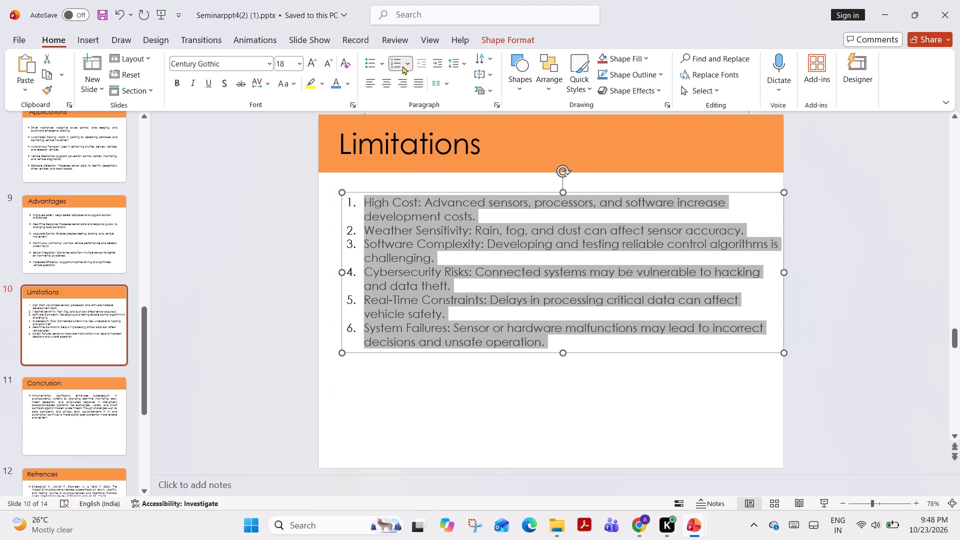
Change the limitations list's numbering to arrowhead bullets and justify its paragraphs.
left_click(381, 64)
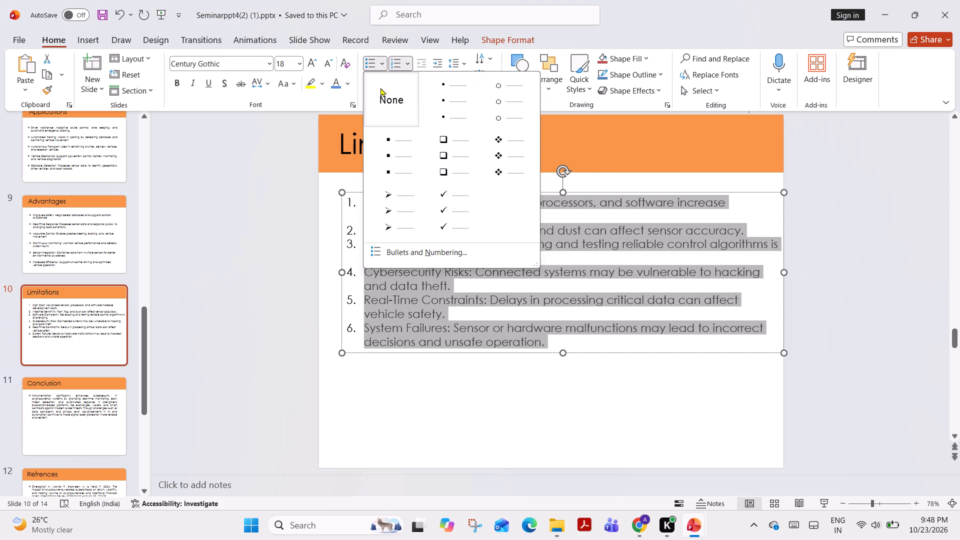
left_click(390, 214)
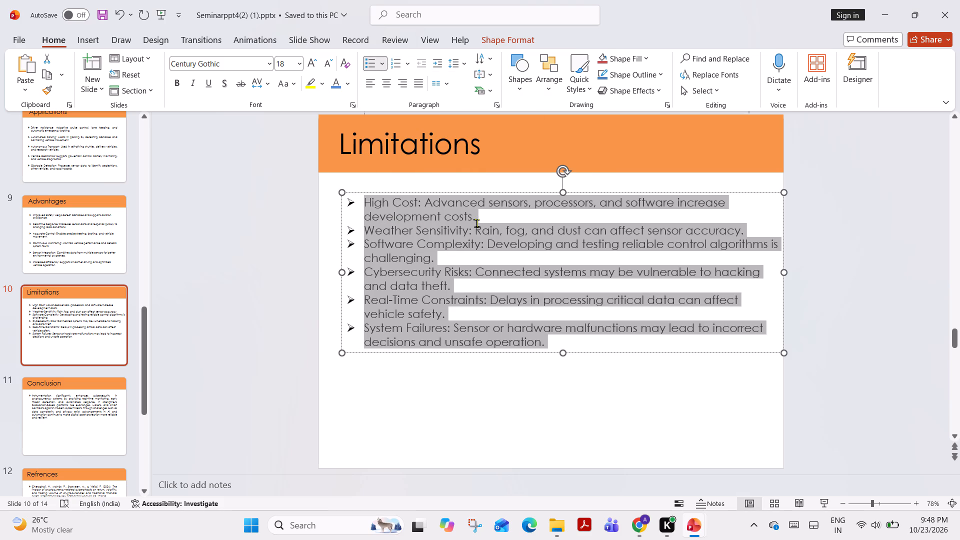
left_click(424, 83)
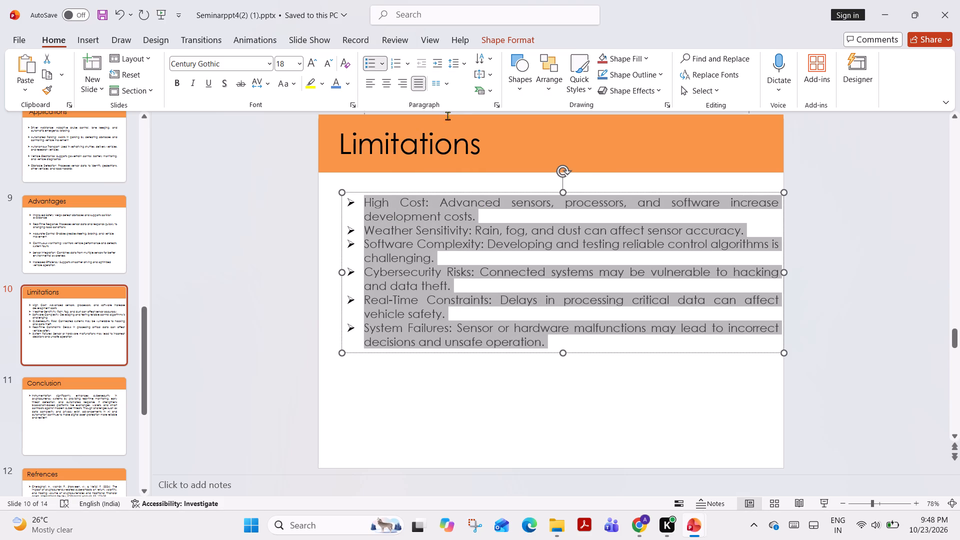
left_click(492, 178)
Narrow the limitations text box slightly so that its right side sits inside the slide's edge.
left_click(485, 227)
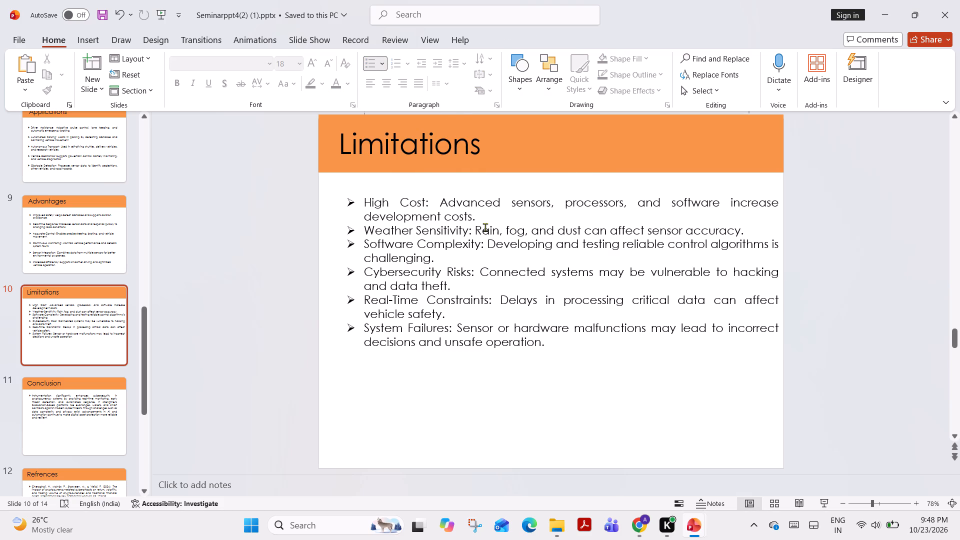
left_click_drag(783, 269, 767, 270)
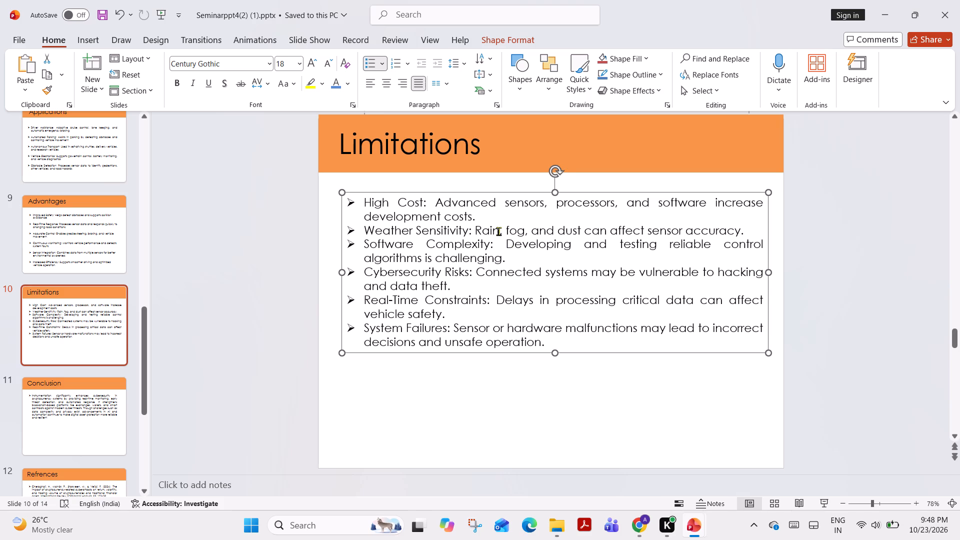
Insert a blank line after each limitation from High Cost to Real-Time Constraints to space out the six bullets.
left_click(491, 213)
key("Return")
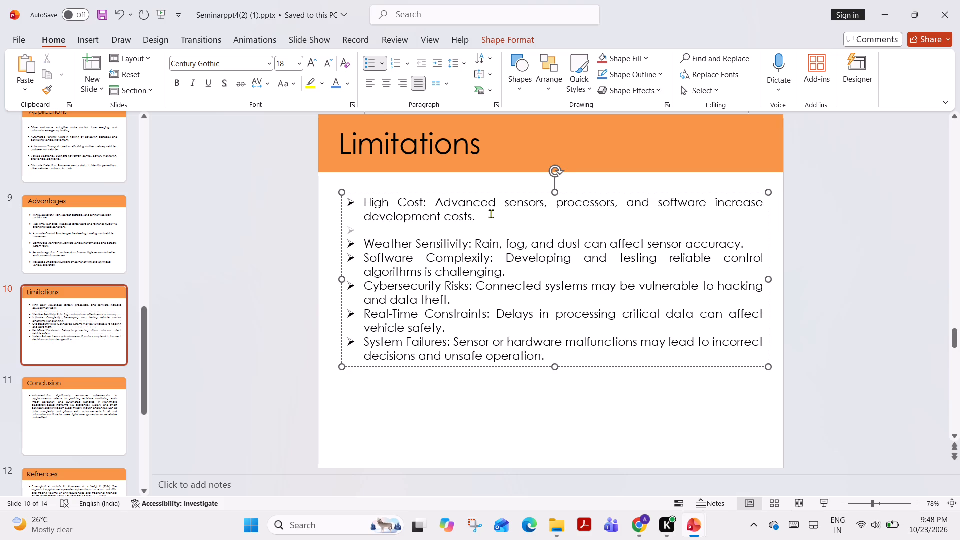
left_click(748, 242)
key("Return")
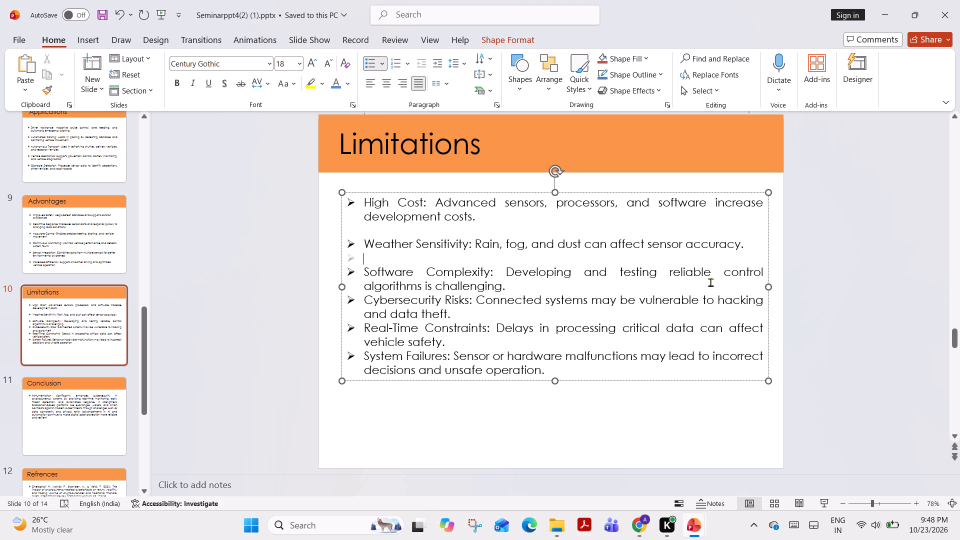
left_click(704, 293)
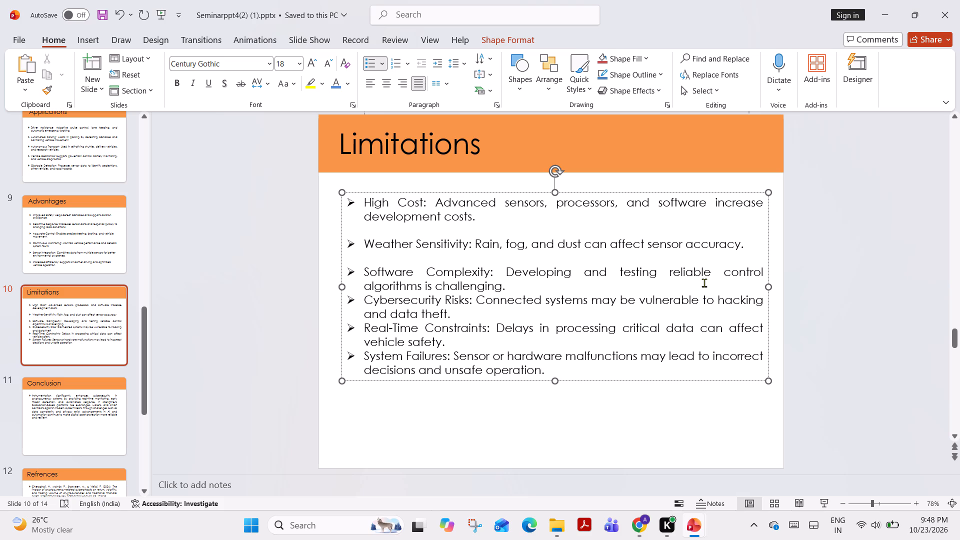
left_click(704, 282)
key("Return")
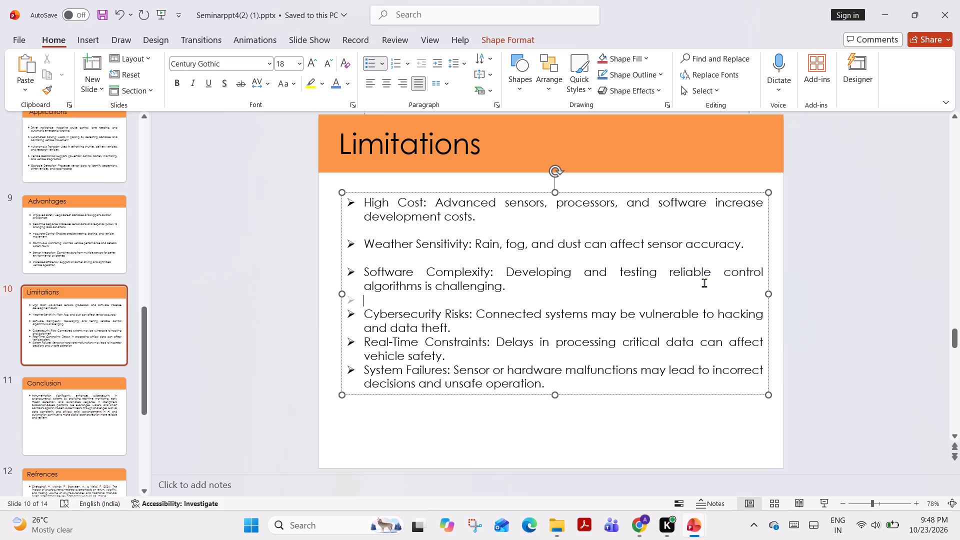
left_click(680, 326)
key("Return")
left_click(664, 369)
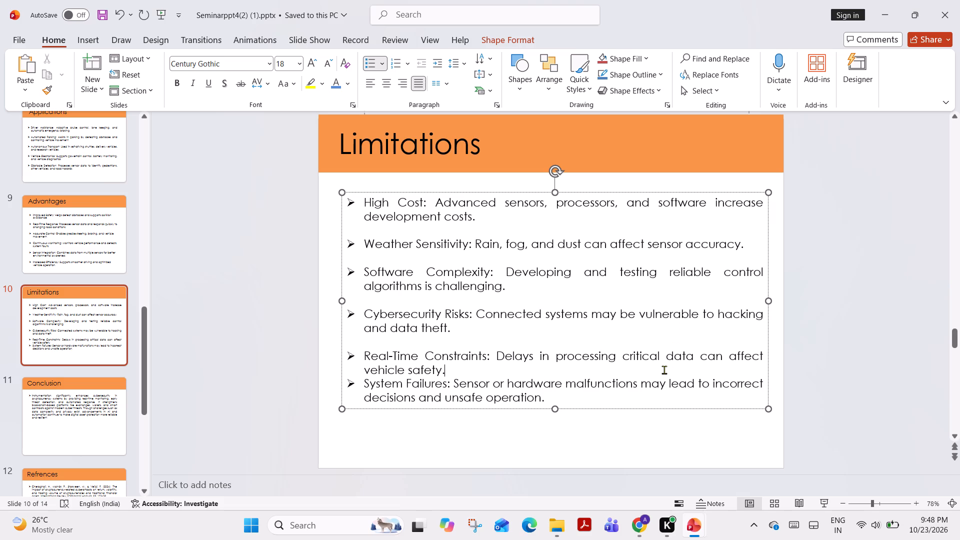
key("Return")
left_click(255, 311)
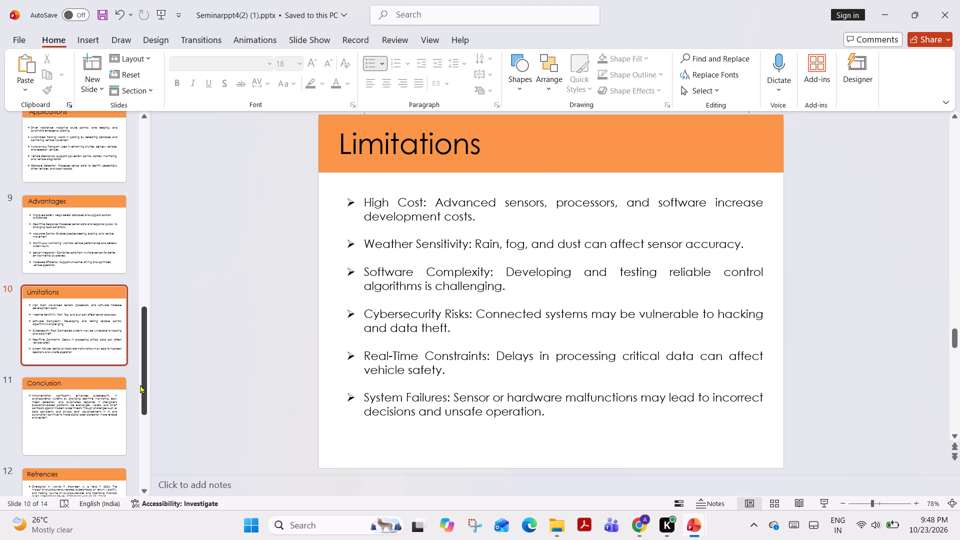
left_click(90, 405)
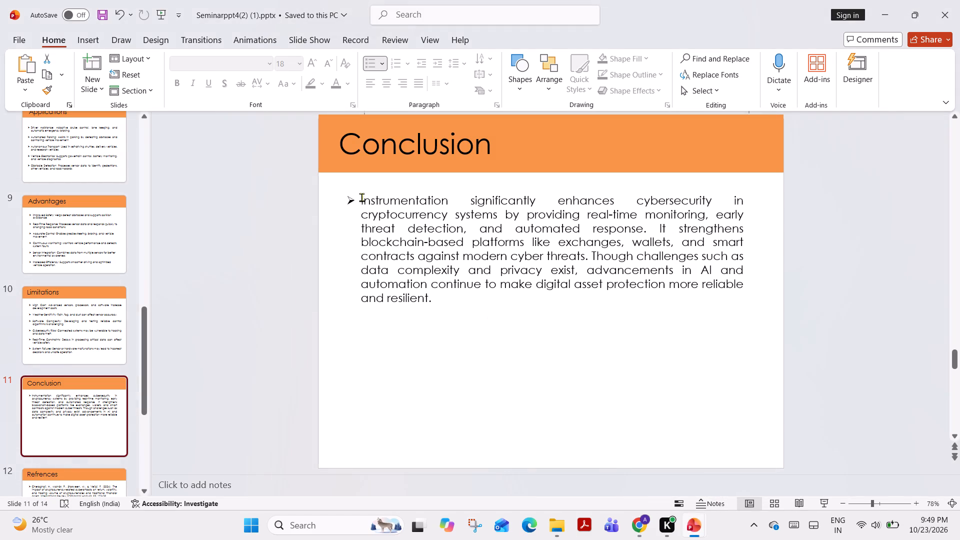
Replace the old cryptocurrency text on the Conclusion slide with the copied paragraph about embedded systems in autonomous vehicles.
left_click_drag(361, 200, 484, 331)
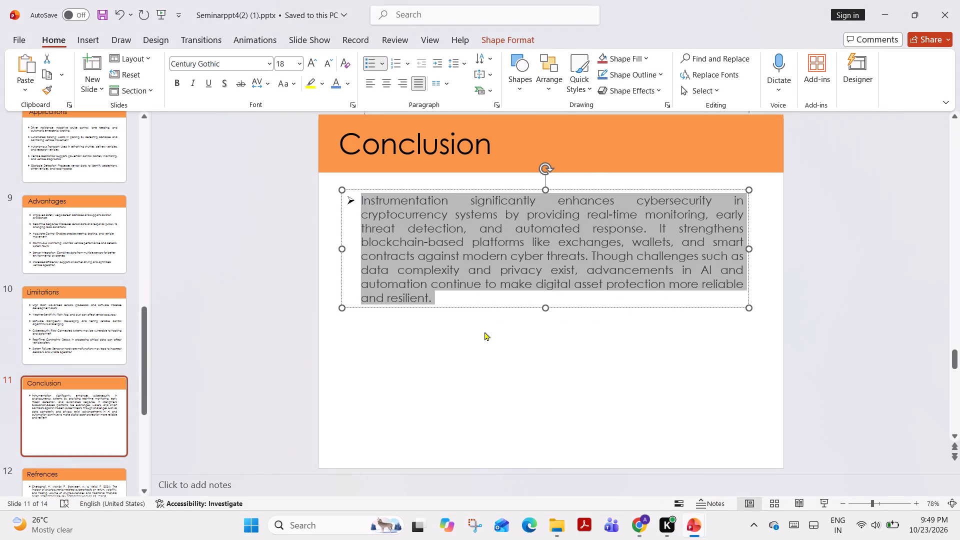
key("ctrl+v")
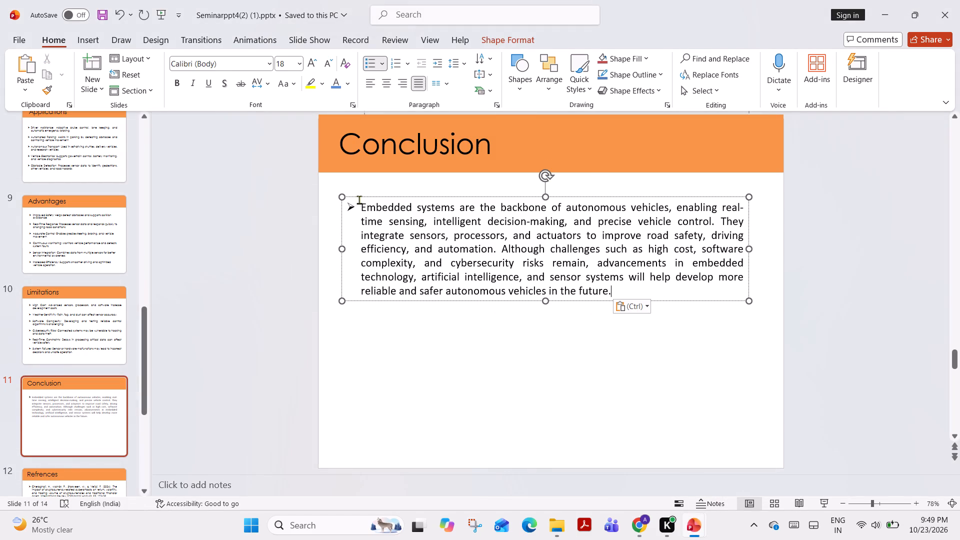
Set the font of the whole new conclusion paragraph to Century Gothic.
left_click_drag(361, 204, 619, 292)
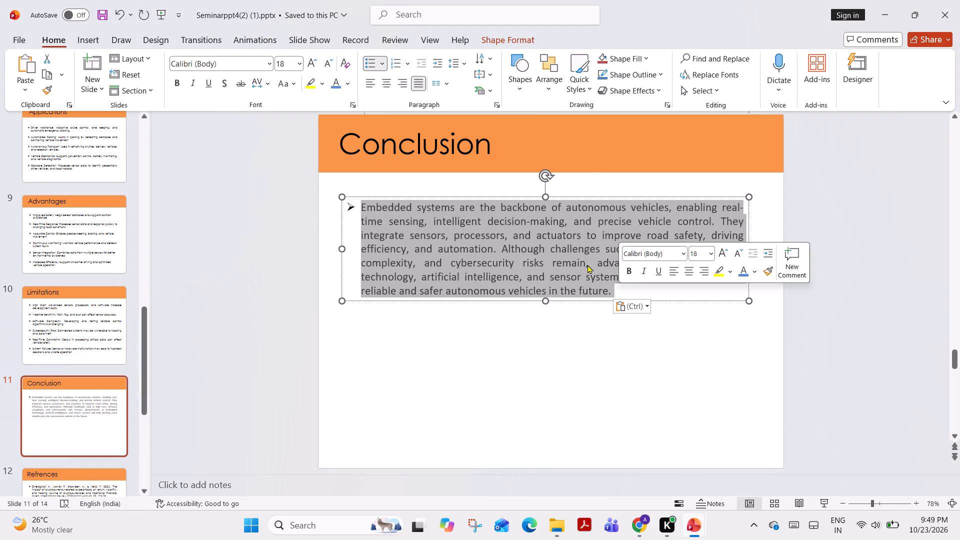
left_click(267, 61)
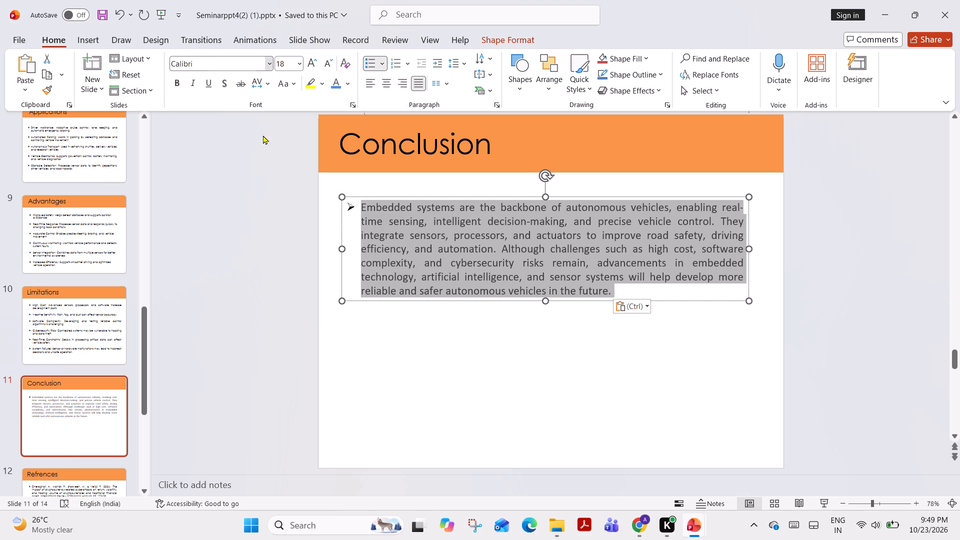
left_click(247, 159)
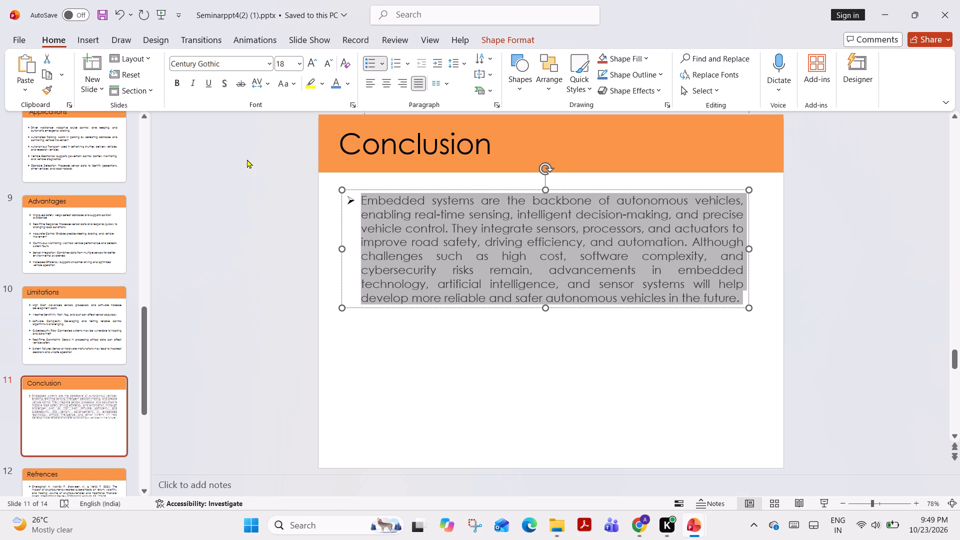
left_click(399, 346)
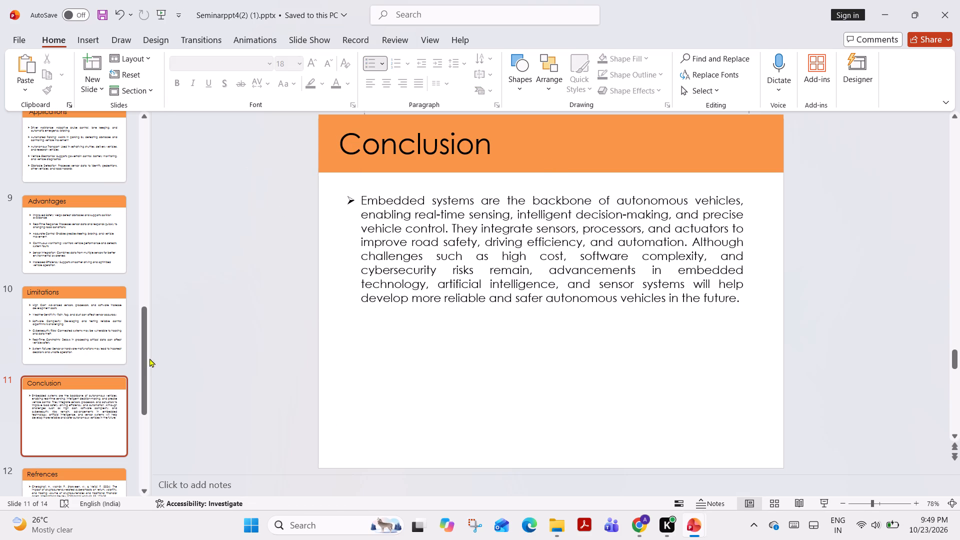
Delete the second Refrences slide, slide 13, which begins with the Umar (2021) cryptocurrency reference.
left_click_drag(146, 358, 139, 429)
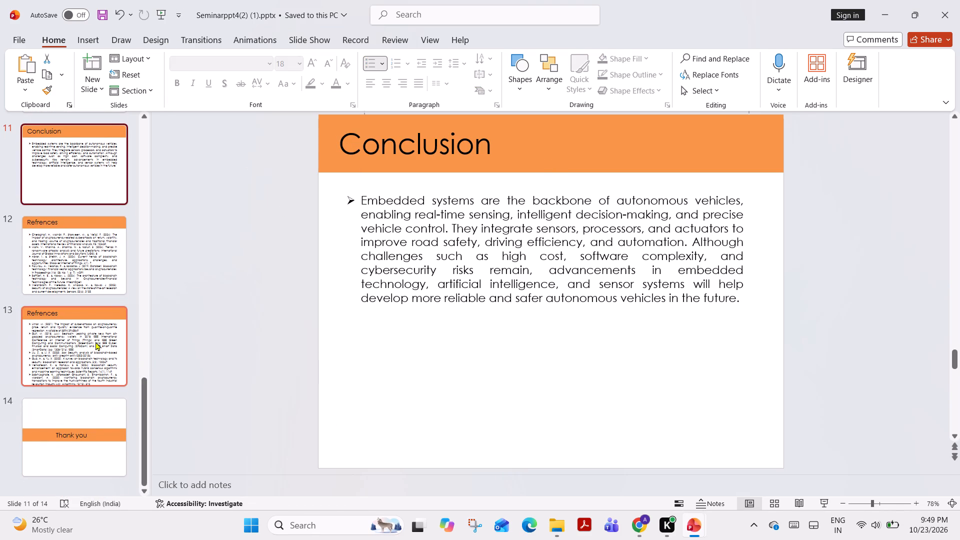
left_click(67, 320)
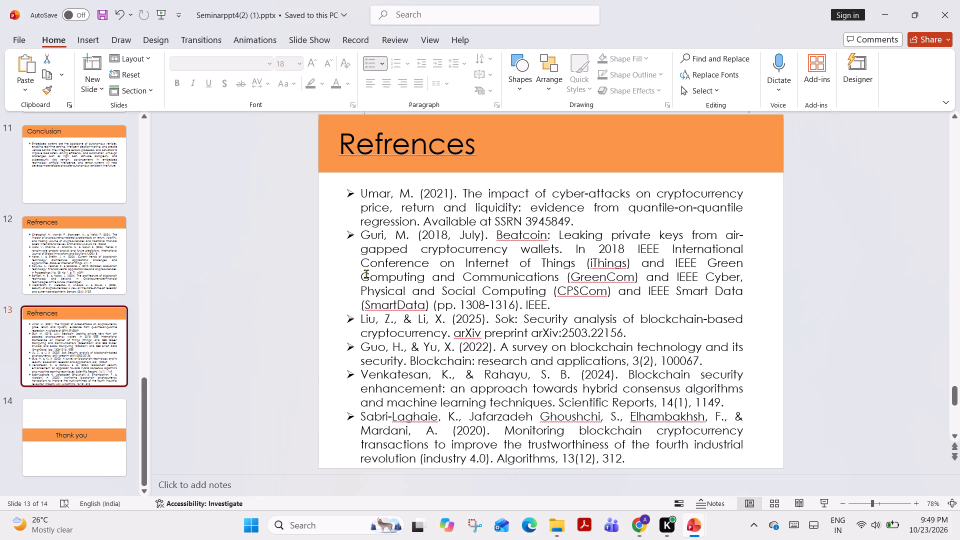
right_click(96, 334)
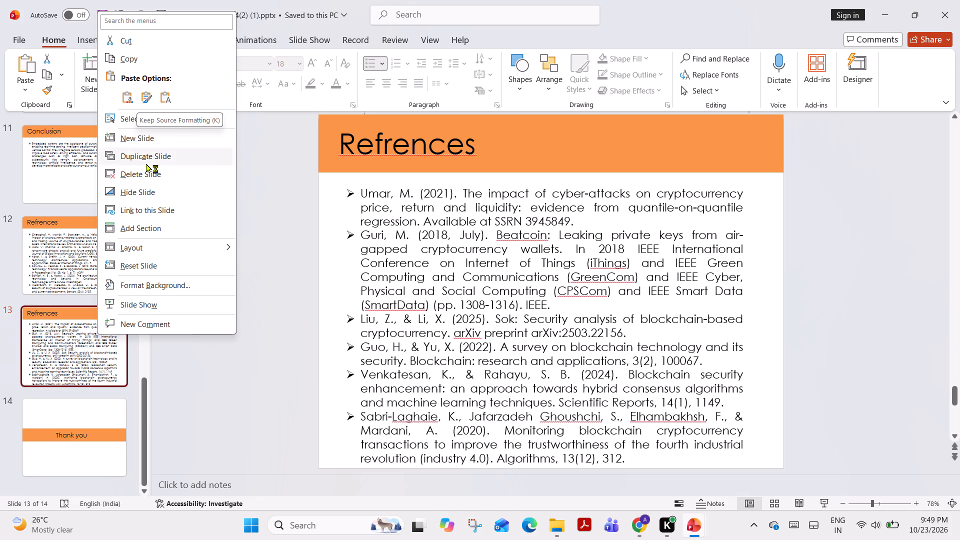
left_click(143, 178)
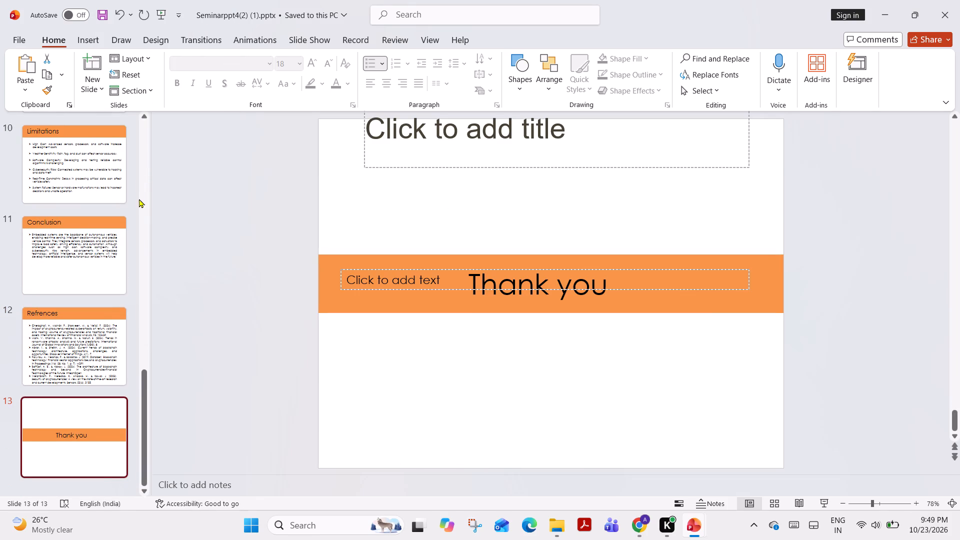
Open the remaining Refrences slide, slide 12, and minimise the Chrome window with the ChatGPT conversation.
left_click(88, 370)
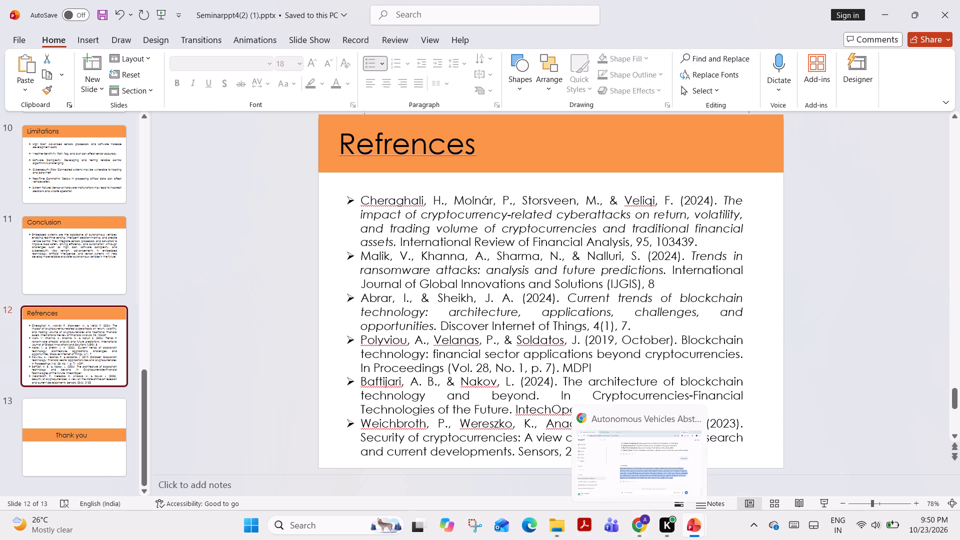
left_click(892, 0)
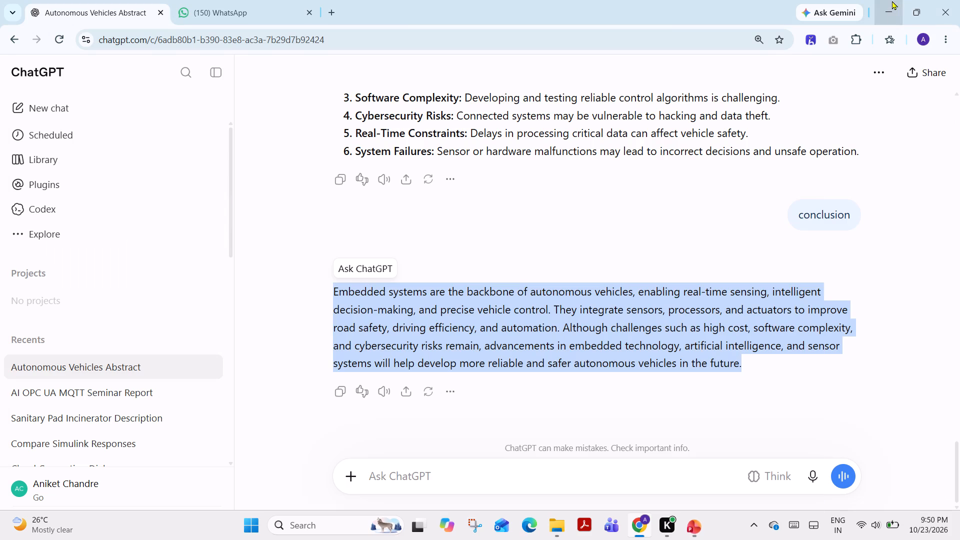
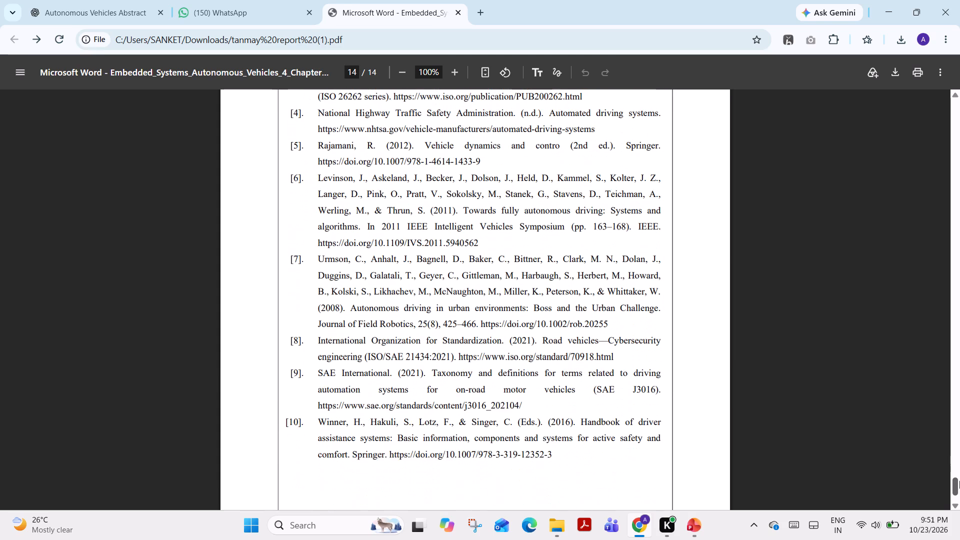
Copy references [1] to [5], from AUTOSAR through Rajamani's "Springer.", from the reference list in the PDF report.
left_click_drag(959, 480, 959, 476)
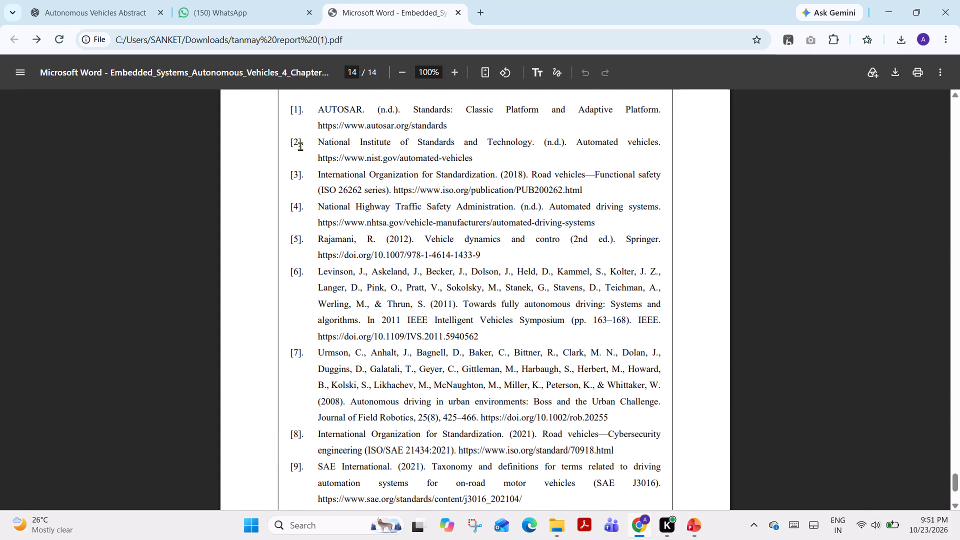
left_click_drag(287, 104, 329, 134)
left_click_drag(329, 134, 515, 283)
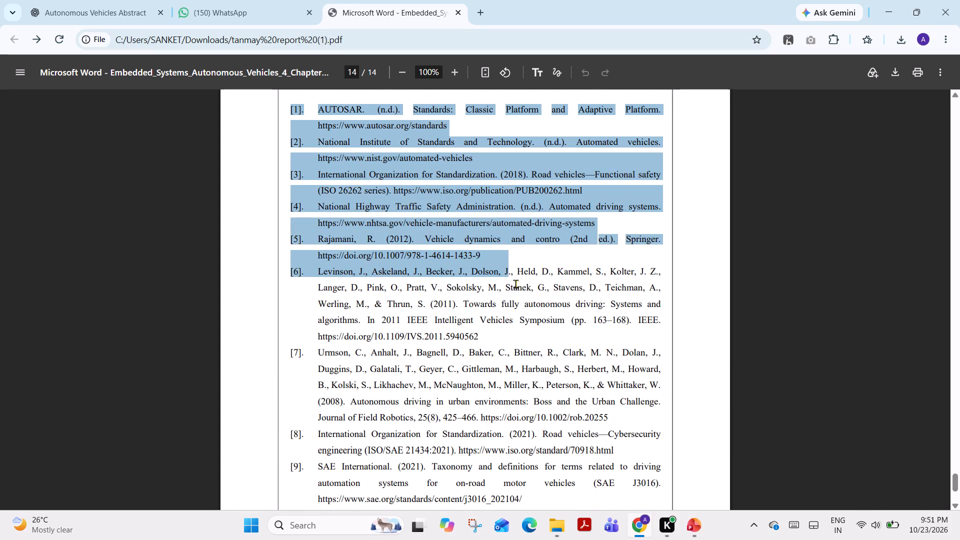
left_click_drag(515, 283, 588, 271)
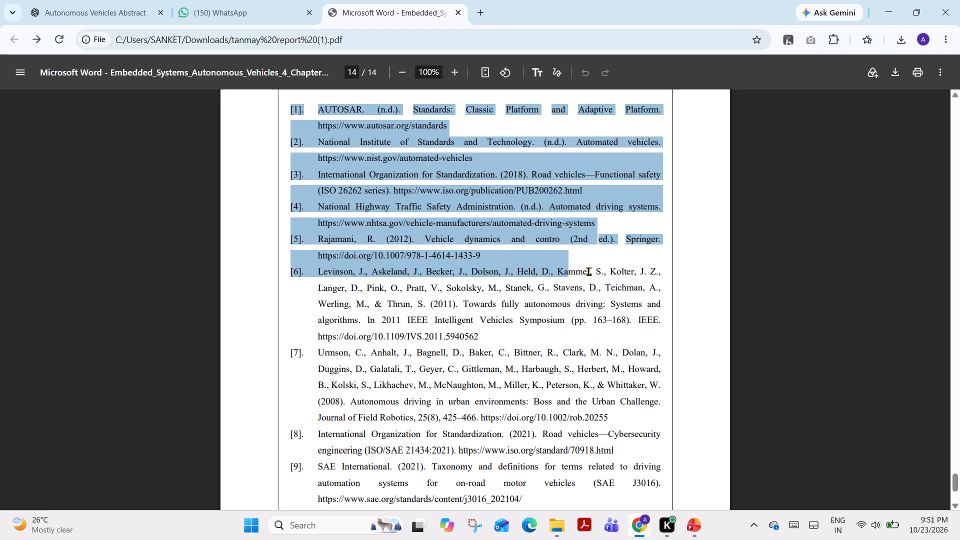
left_click_drag(588, 271, 661, 235)
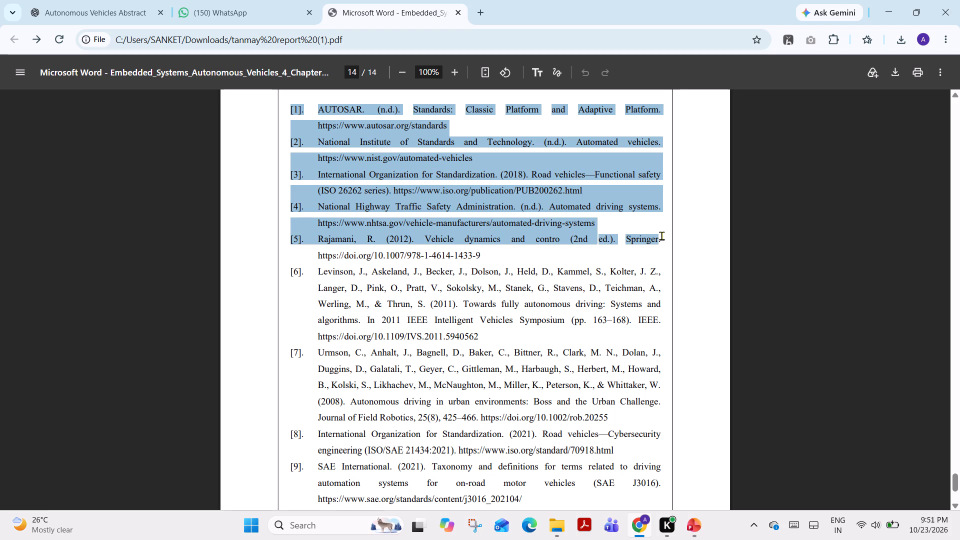
left_click_drag(661, 235, 665, 234)
key("ctrl+c")
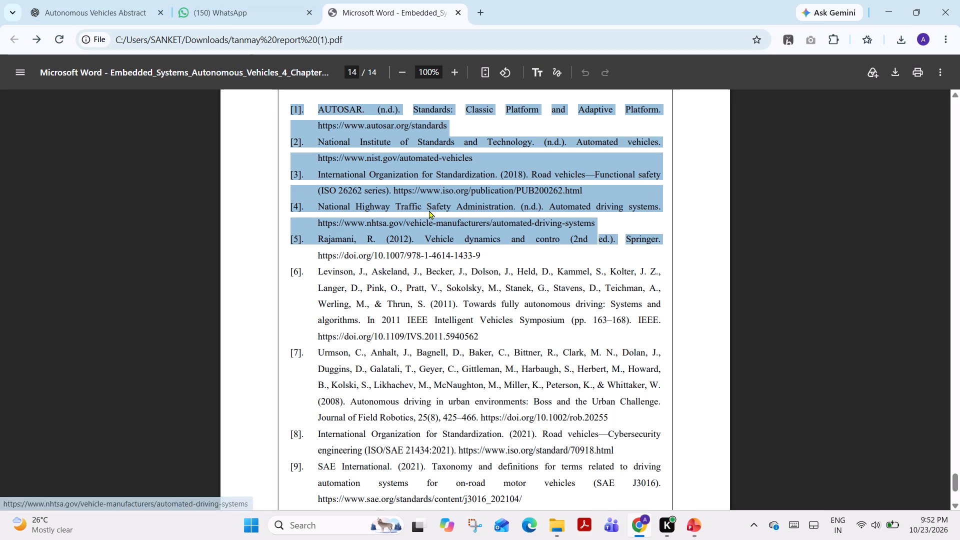
In the Seminarppt4(2) (1).pptx presentation, replace all the old cryptocurrency references on slide 12 with the copied reference text.
double_click(684, 533)
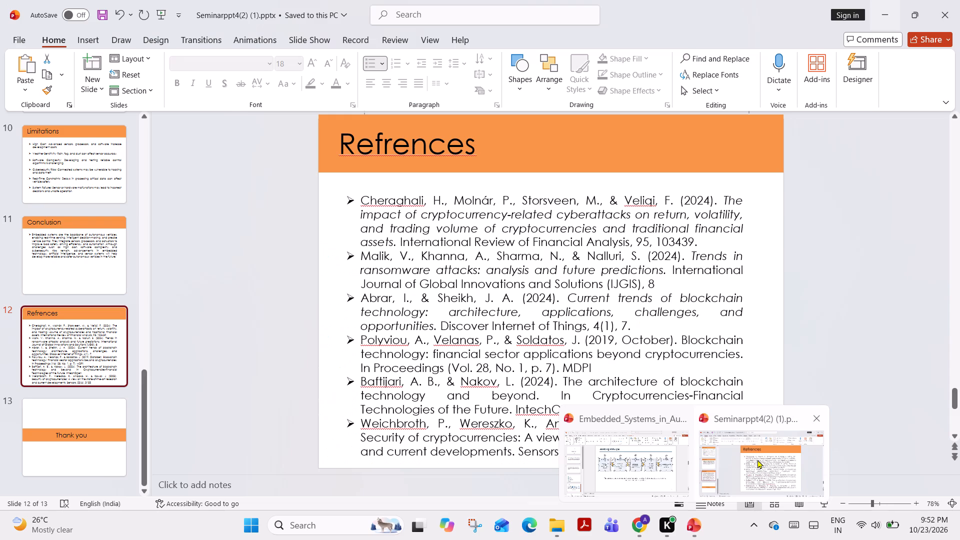
left_click(757, 459)
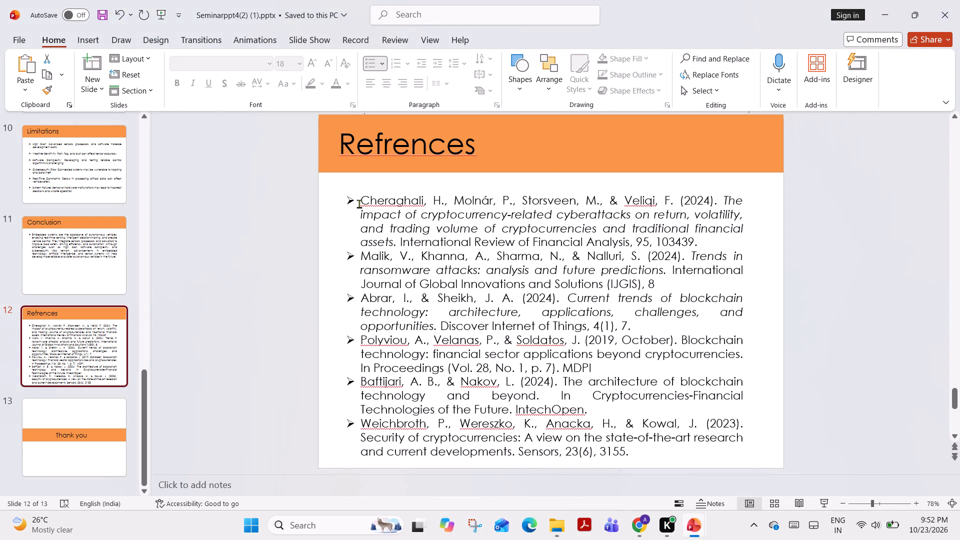
left_click_drag(359, 203, 584, 451)
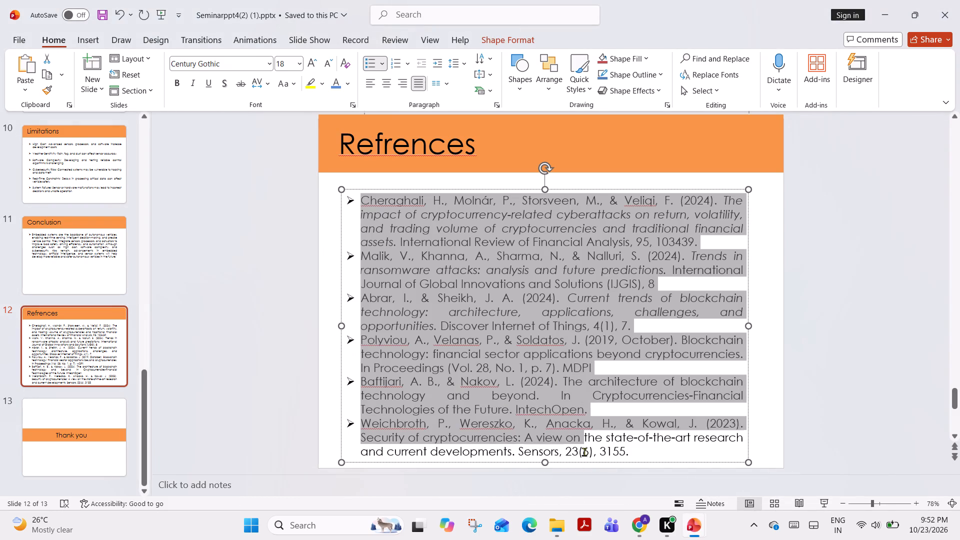
left_click_drag(584, 451, 667, 475)
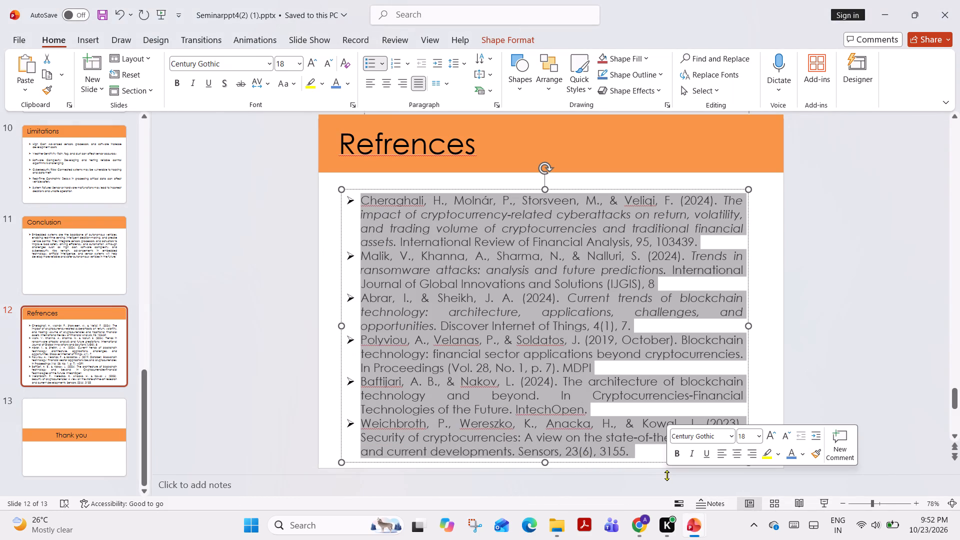
key("ctrl+v")
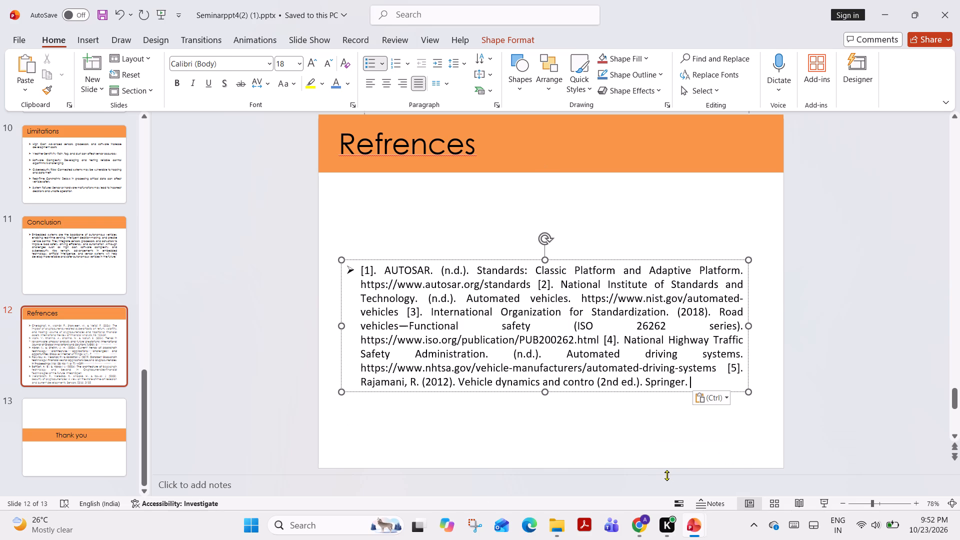
Split the pasted text so that references [3] and [4] each start on their own bullet.
left_click(409, 314)
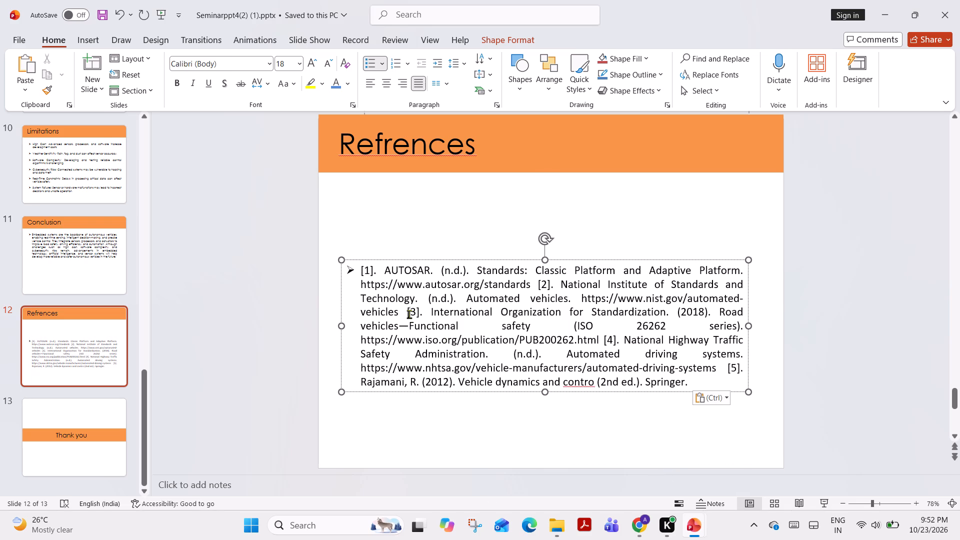
key("Return")
key("BackSpace")
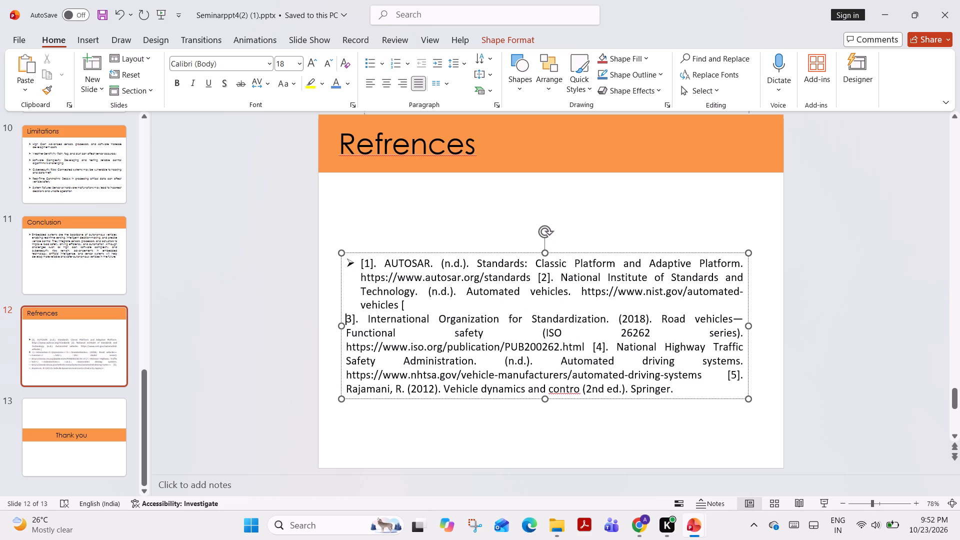
key("BackSpace")
key("Left")
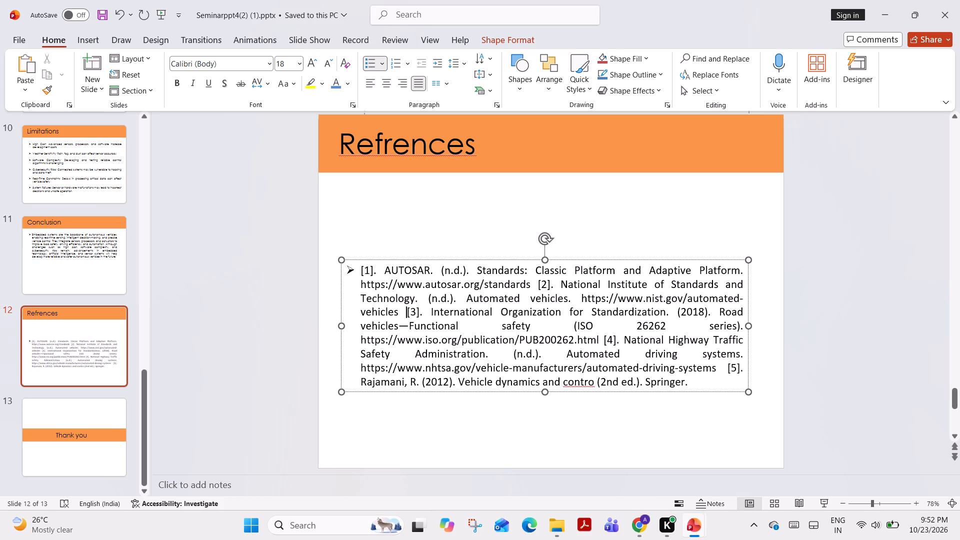
key("Return")
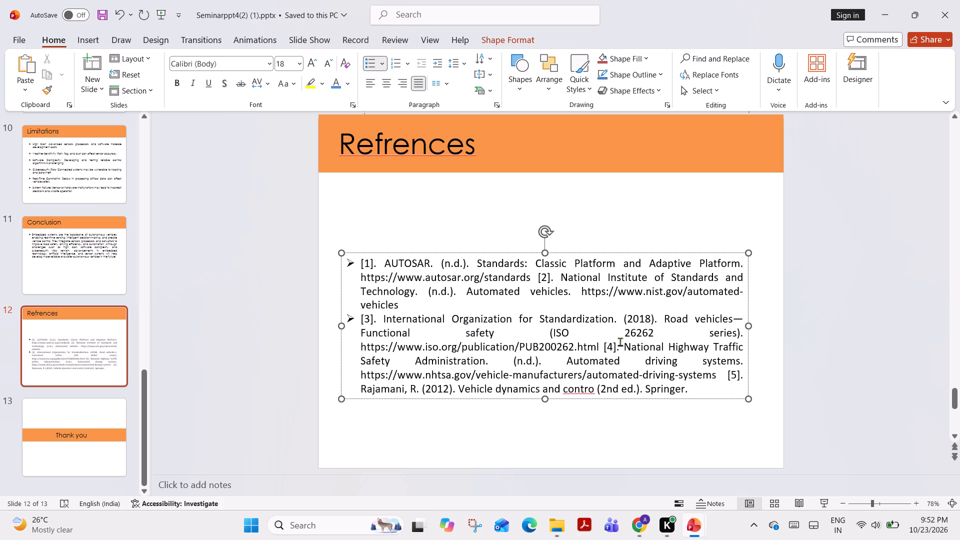
left_click(603, 345)
key("Return")
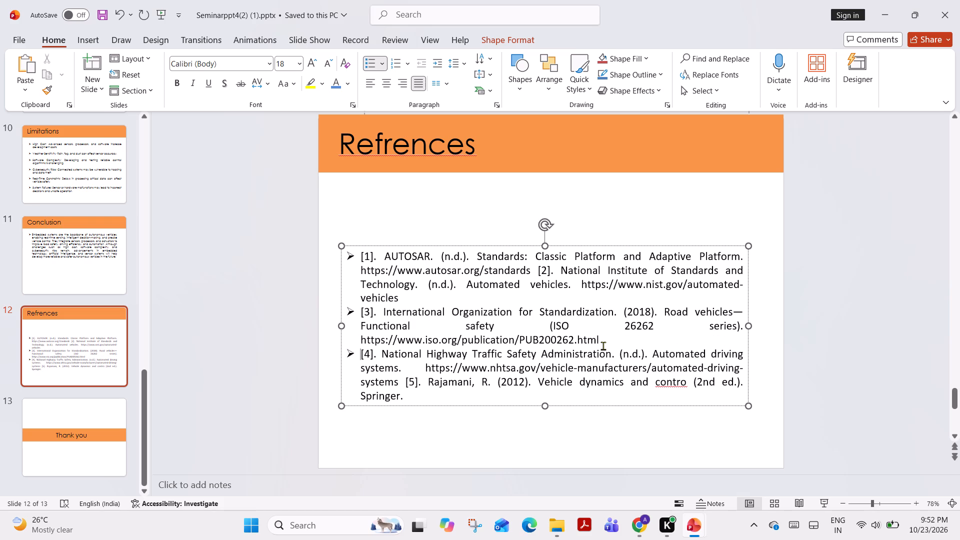
Insert a blank line before reference [3] and another before reference [4].
left_click(556, 298)
key("Return")
left_click(621, 348)
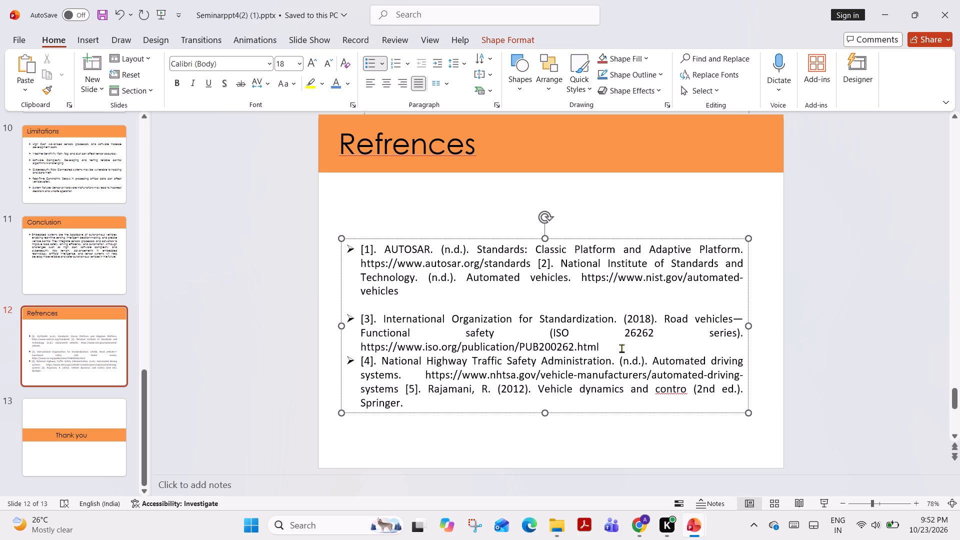
key("Return")
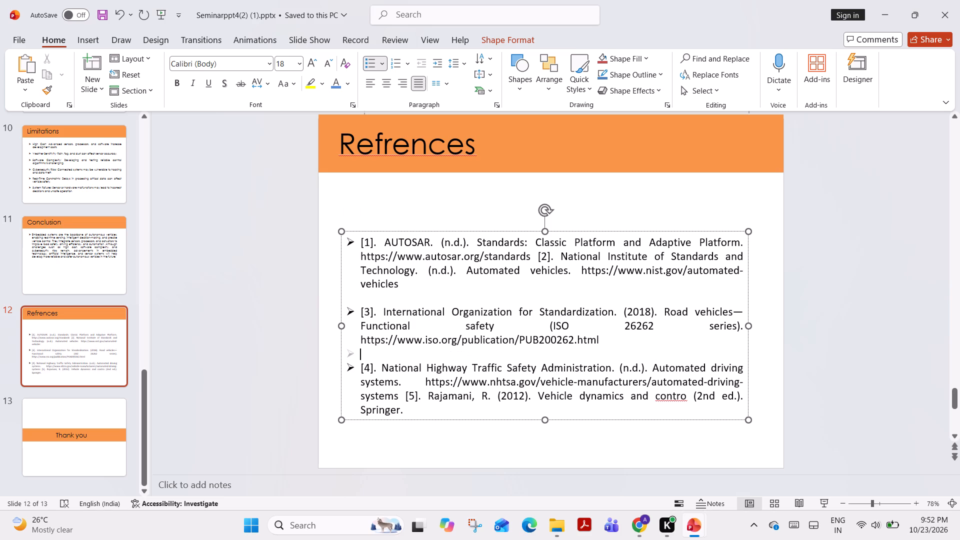
Remove the bracketed numbers [1]., [3]. and [4]. from the start of the three reference bullets.
left_click(377, 242)
key("BackSpace")
key("BackSpace")
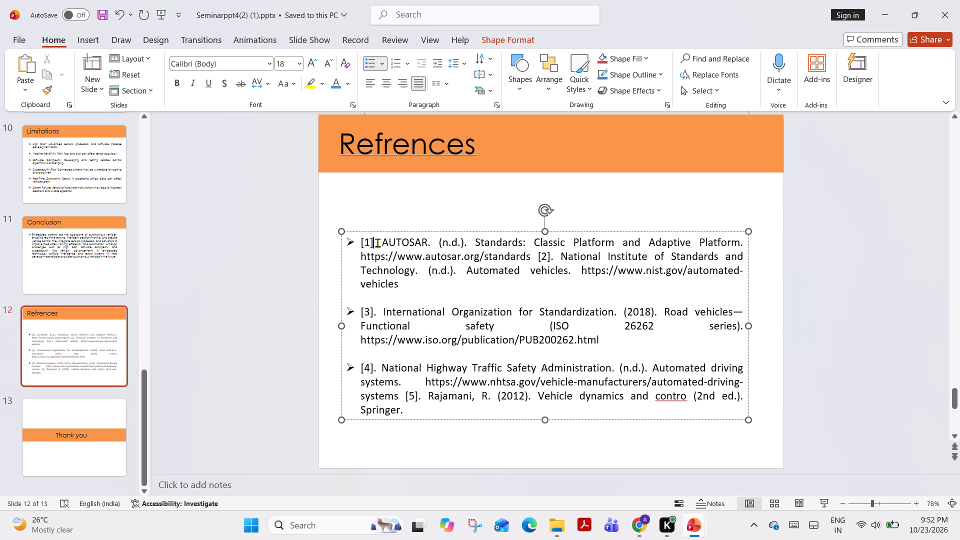
key("BackSpace")
key("BackSpace")
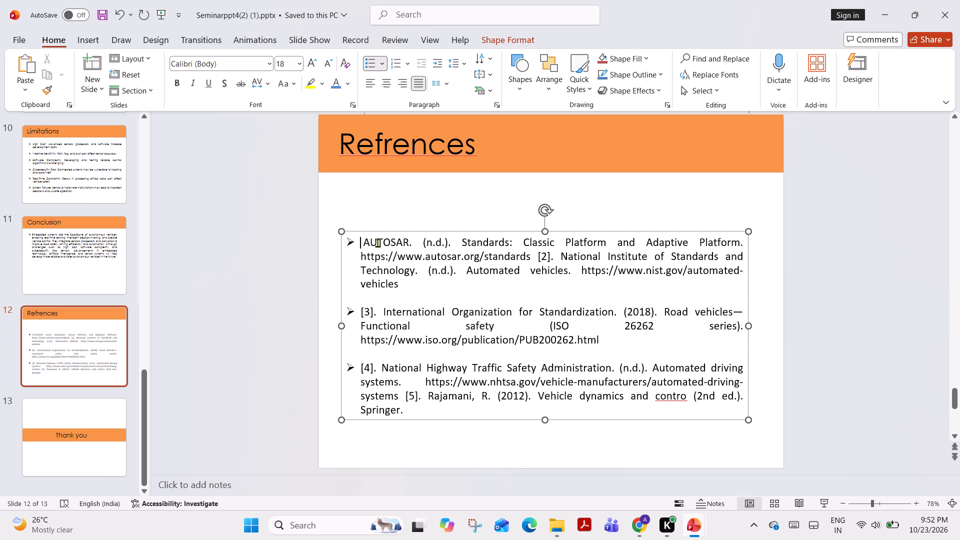
key("Right")
key("BackSpace")
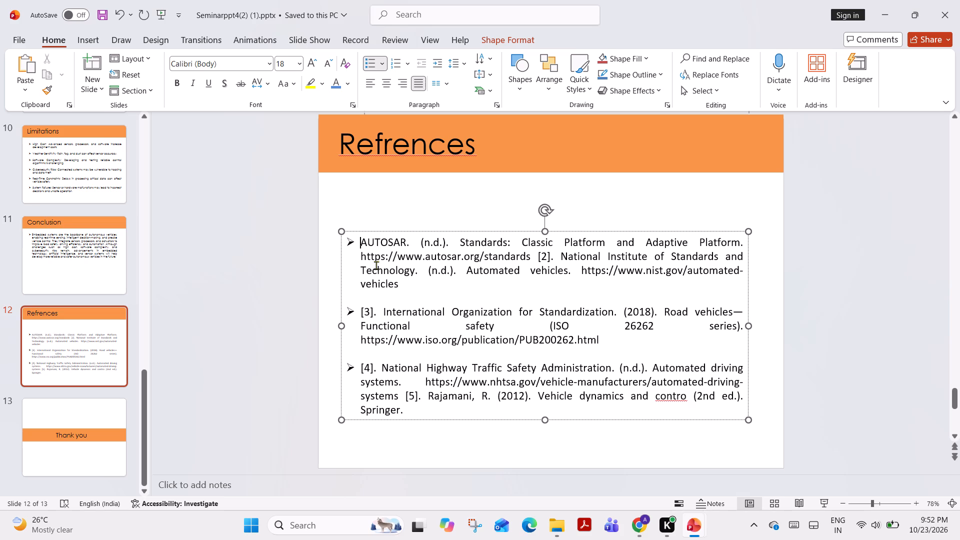
left_click(383, 310)
key("BackSpace")
key("BackSpace")
key("BackSpace")
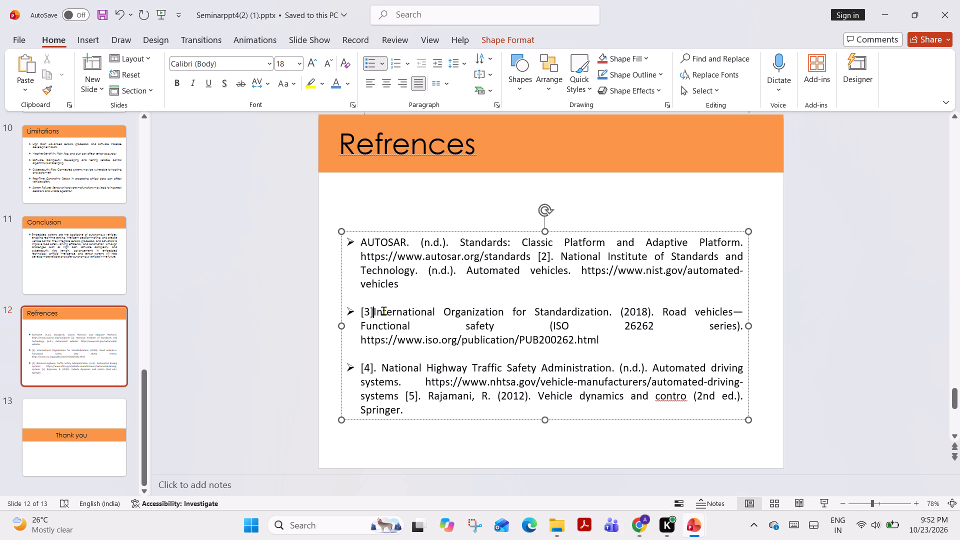
key("BackSpace")
key("BackSpace")
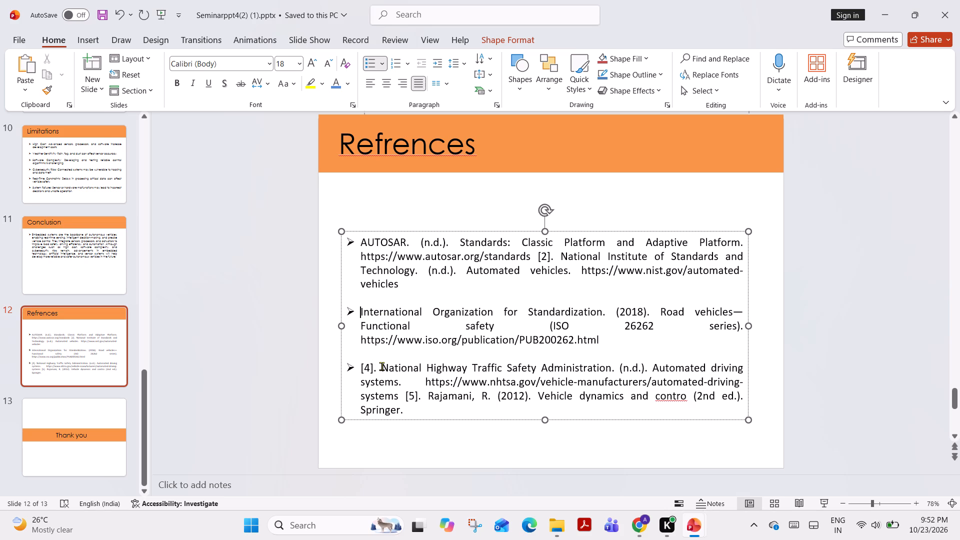
left_click(381, 366)
key("BackSpace")
key("BackSpace")
key("BackSpace")
key("BackSpace")
key("BackSpace")
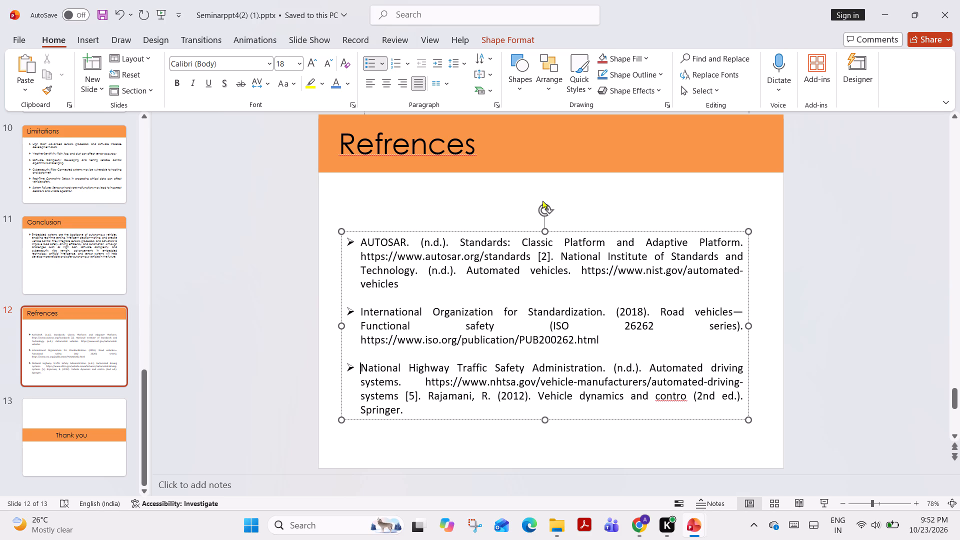
Move the references text box up to just below the slide's title band.
left_click_drag(531, 231, 526, 186)
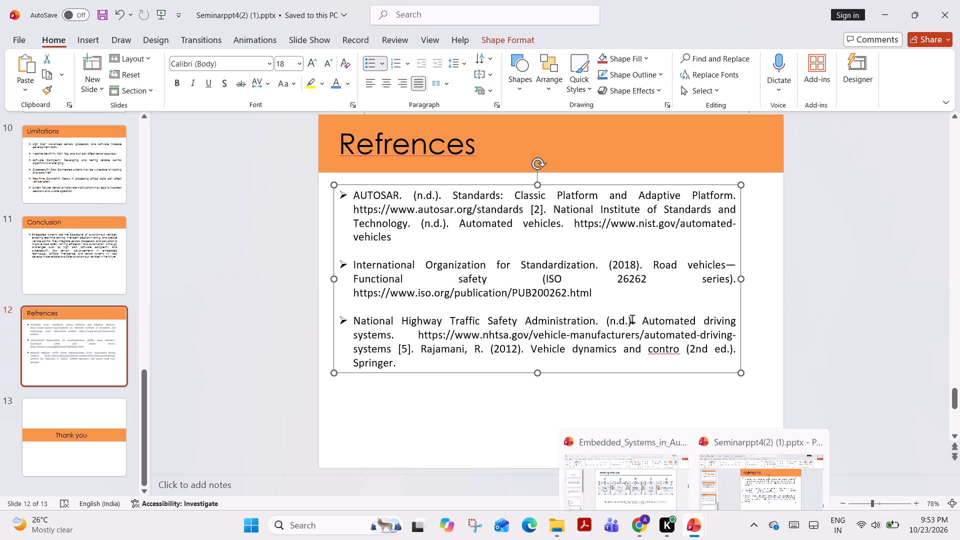
Remove the number [2]. and put the National Institute of Standards and Technology reference on its own bullet, with a blank line above it.
left_click(639, 519)
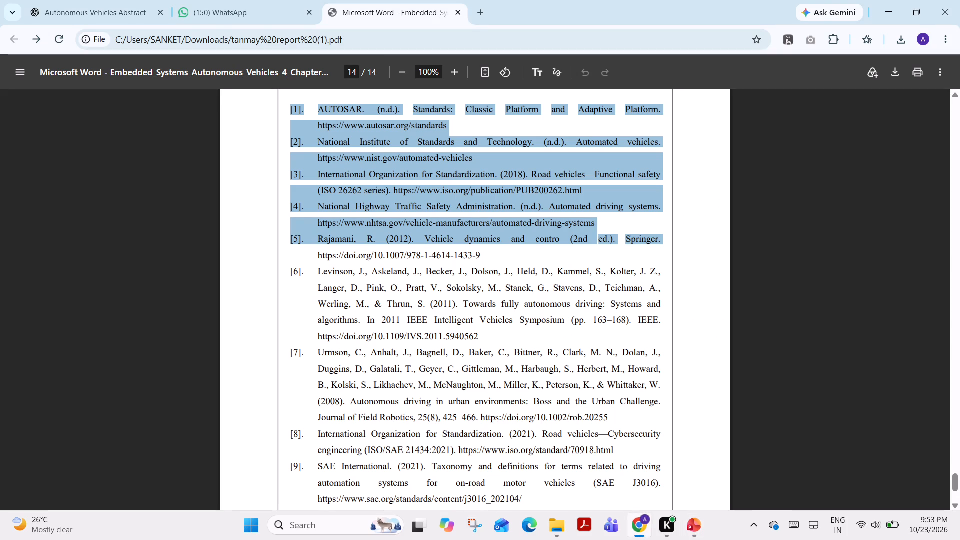
left_click(685, 522)
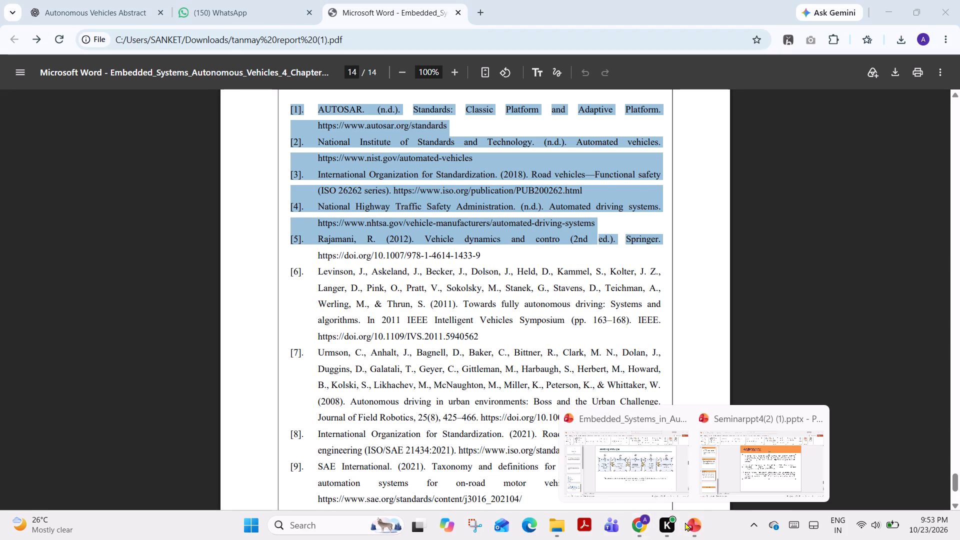
left_click(722, 484)
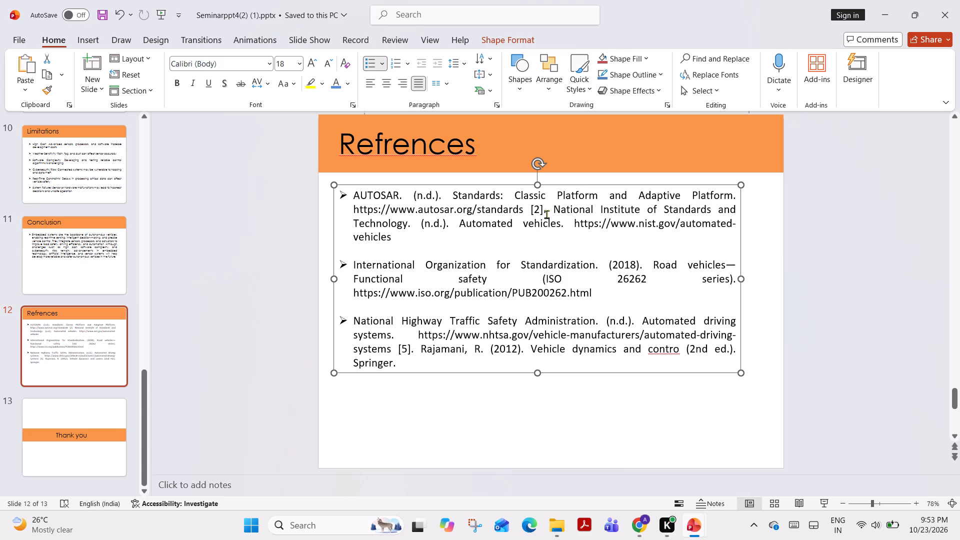
left_click_drag(528, 210, 551, 211)
key("BackSpace")
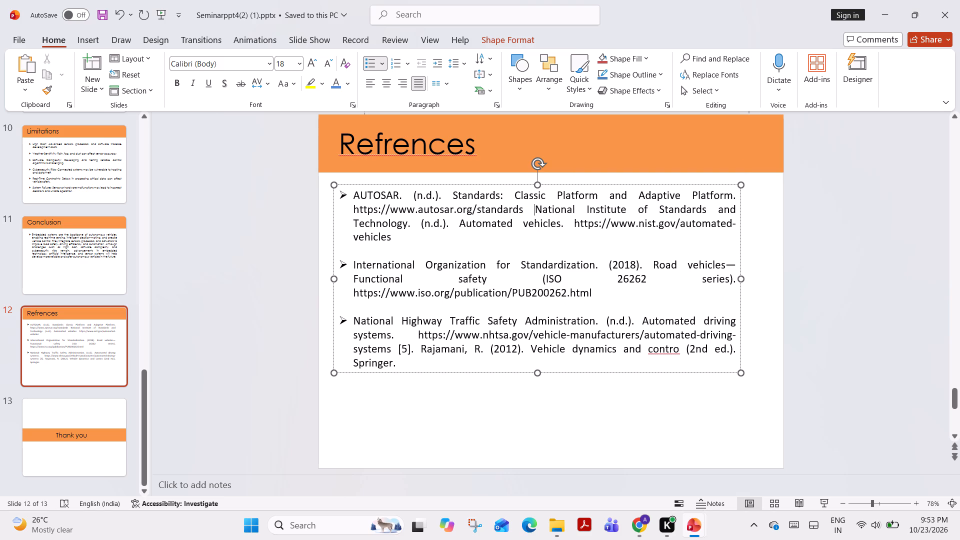
key("Return")
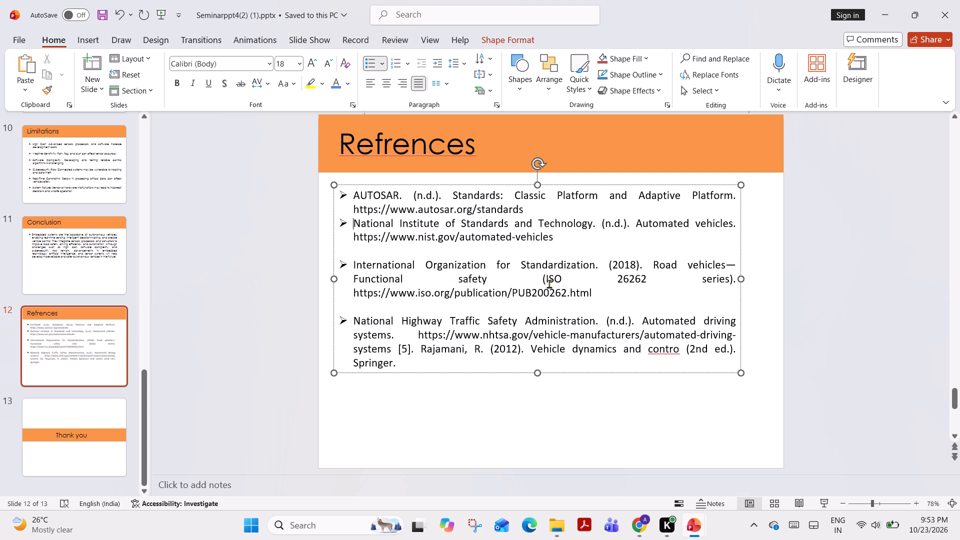
left_click(540, 206)
key("Return")
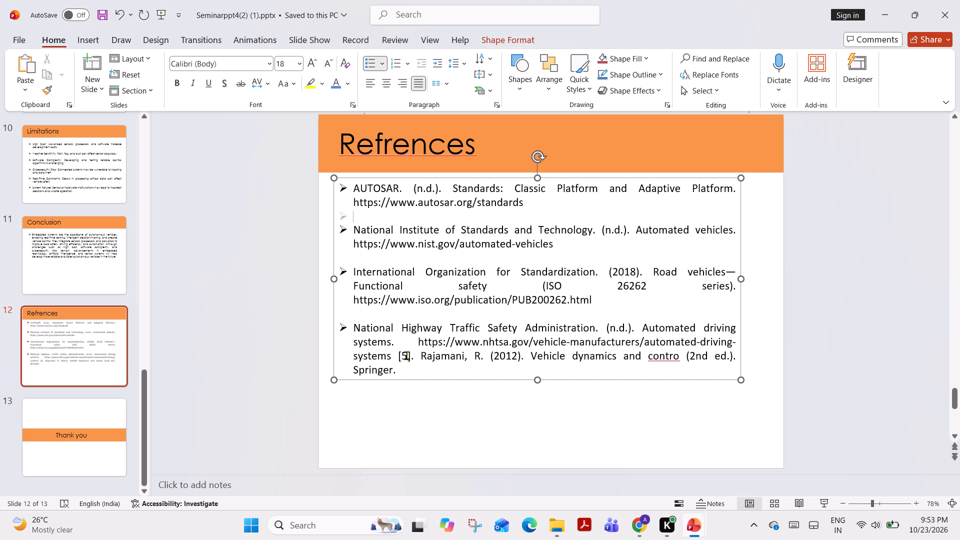
Remove the number [5]. and put the Rajamani reference on its own bullet, with a blank line above it.
left_click_drag(397, 353, 416, 353)
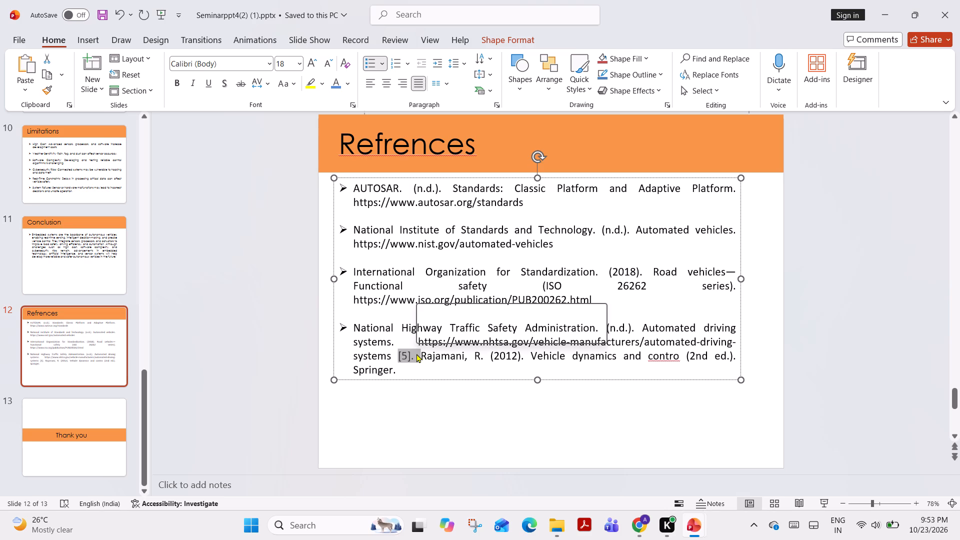
key("BackSpace")
key("Return")
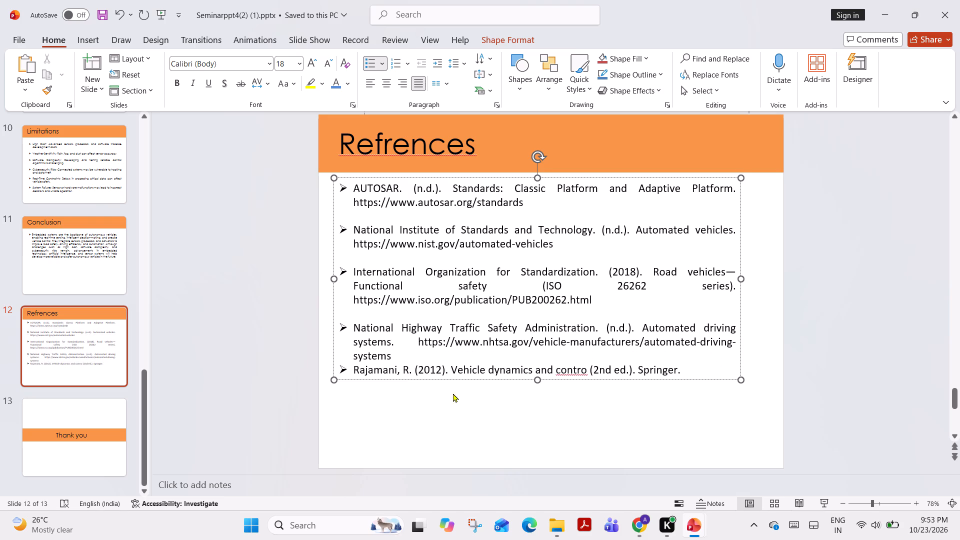
key("Return")
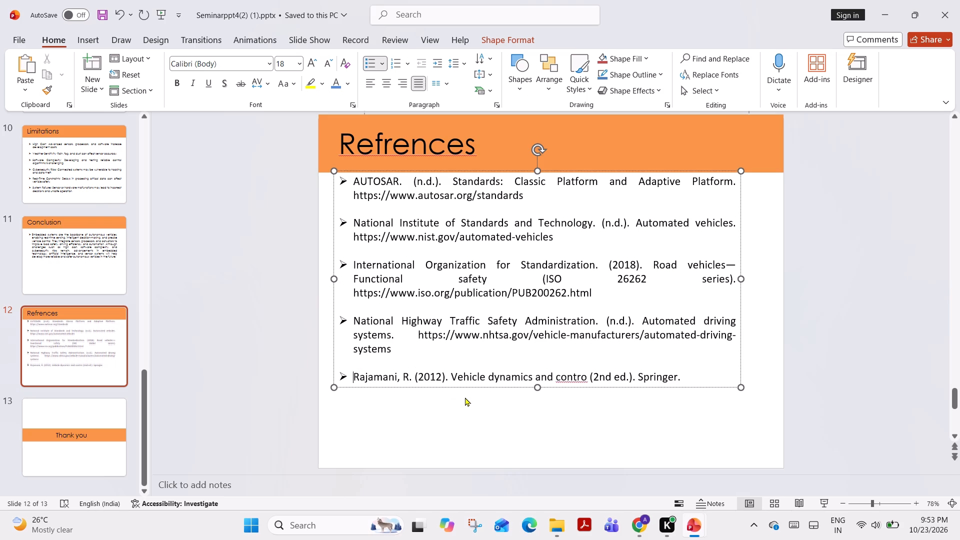
left_click(646, 524)
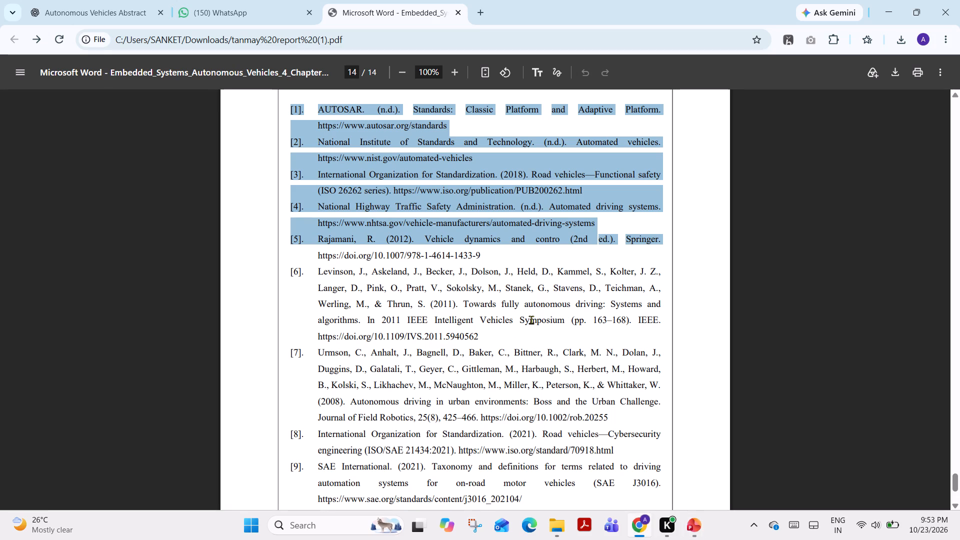
left_click(377, 255)
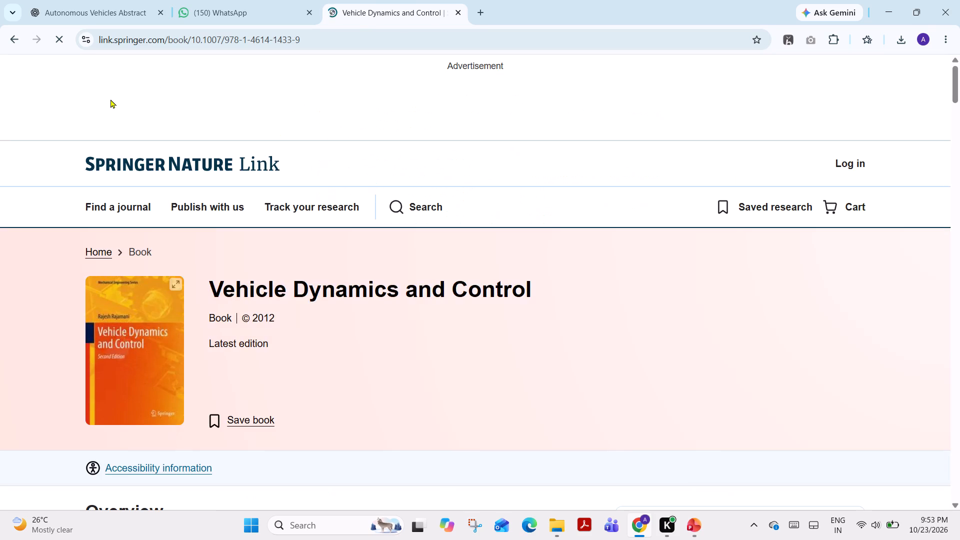
left_click(12, 38)
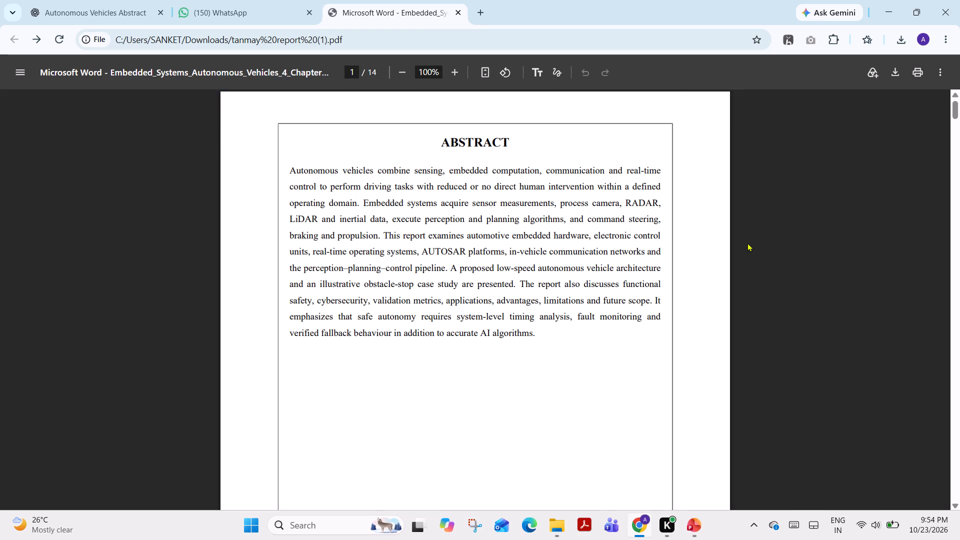
left_click_drag(956, 104, 959, 150)
left_click_drag(959, 150, 952, 388)
left_click_drag(952, 388, 958, 483)
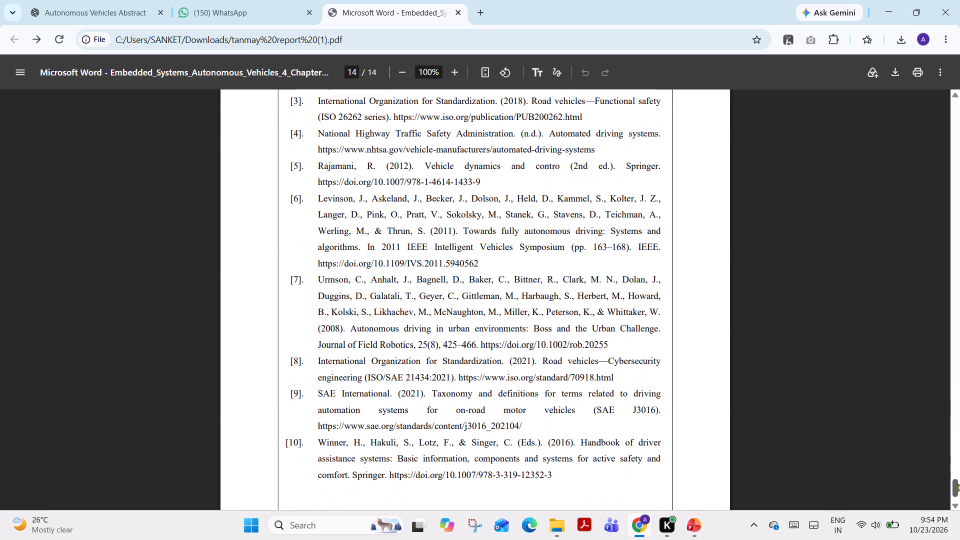
left_click_drag(958, 483, 958, 475)
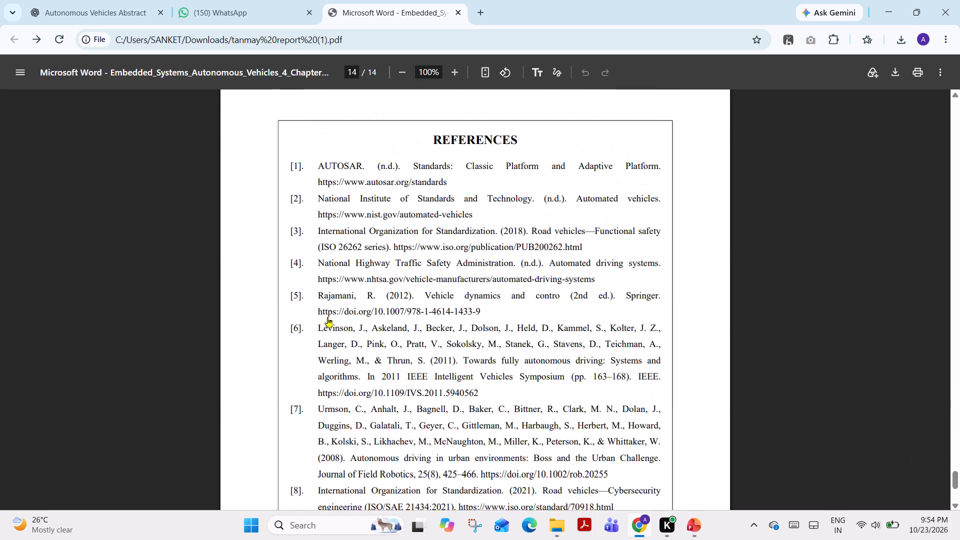
left_click_drag(306, 308, 456, 319)
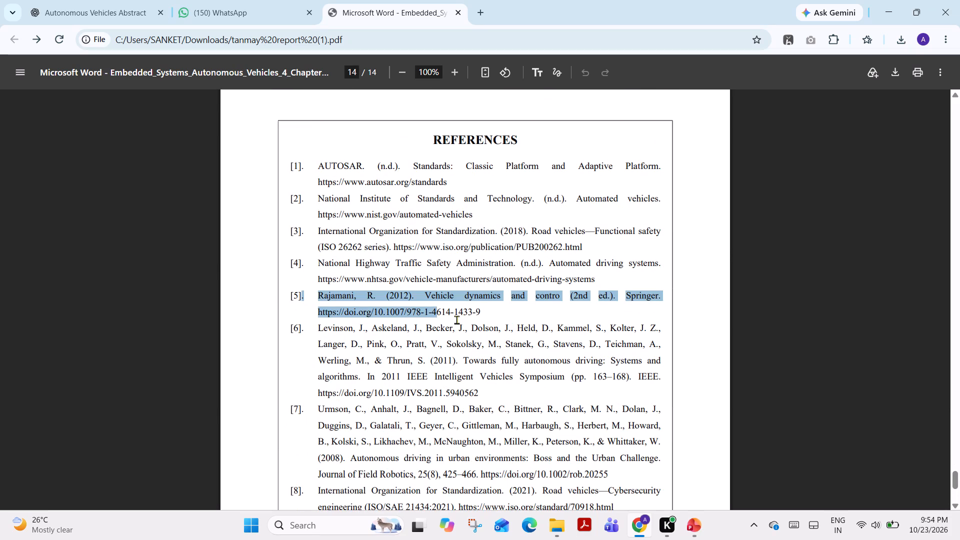
left_click_drag(456, 319, 488, 318)
left_click(488, 318)
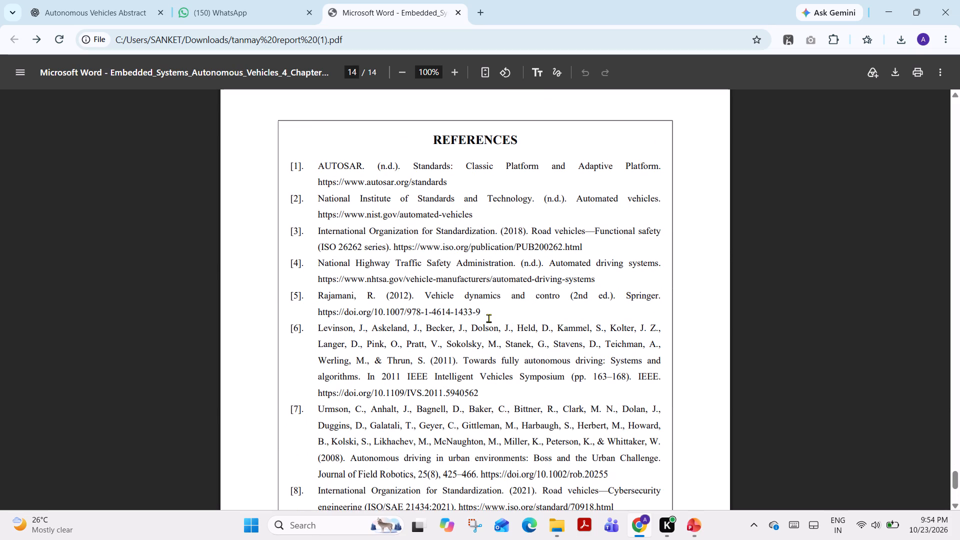
left_click_drag(488, 318, 312, 310)
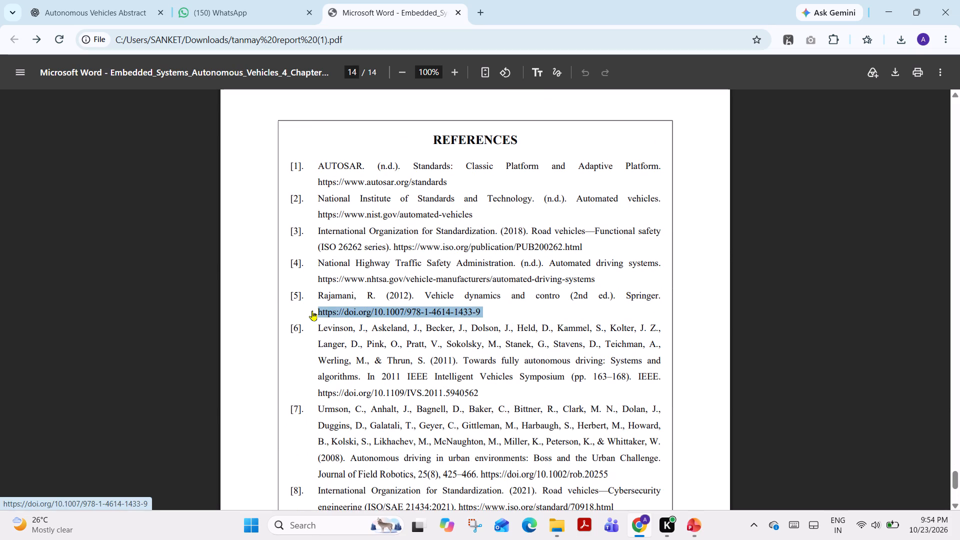
key("ctrl+c")
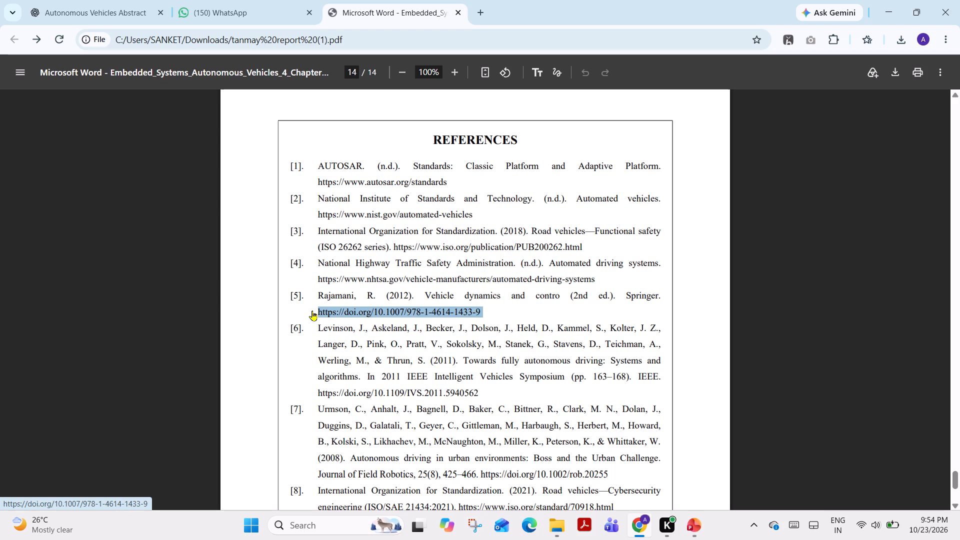
left_click(690, 518)
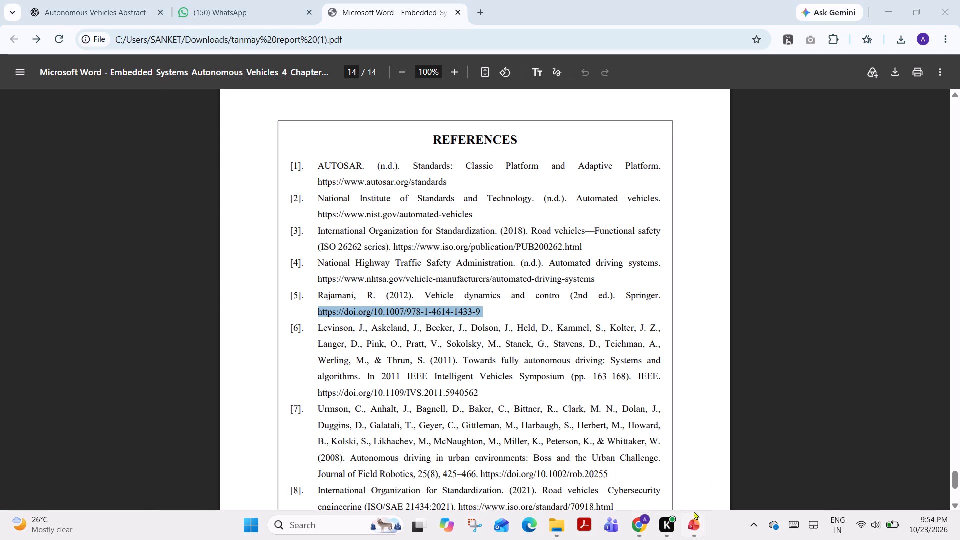
left_click(732, 453)
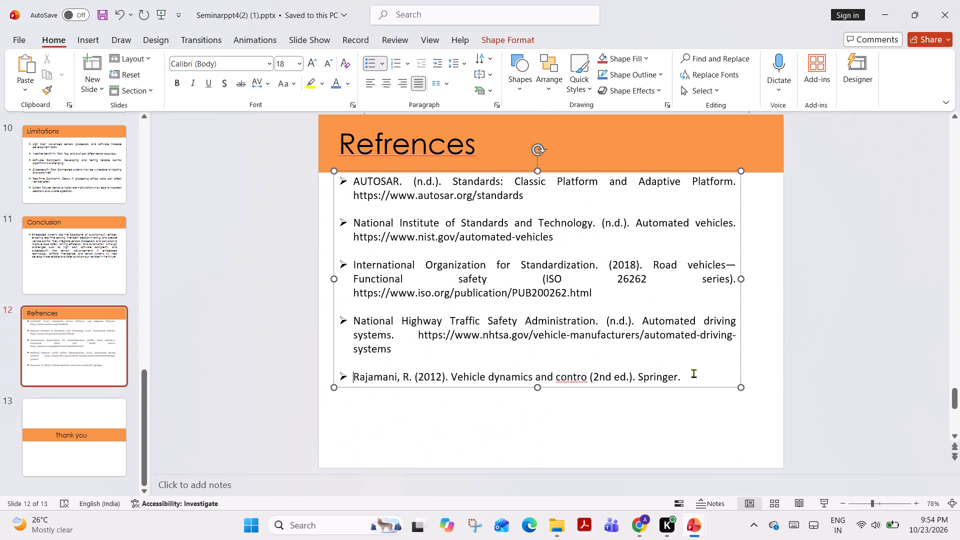
left_click(693, 373)
key("ctrl+v")
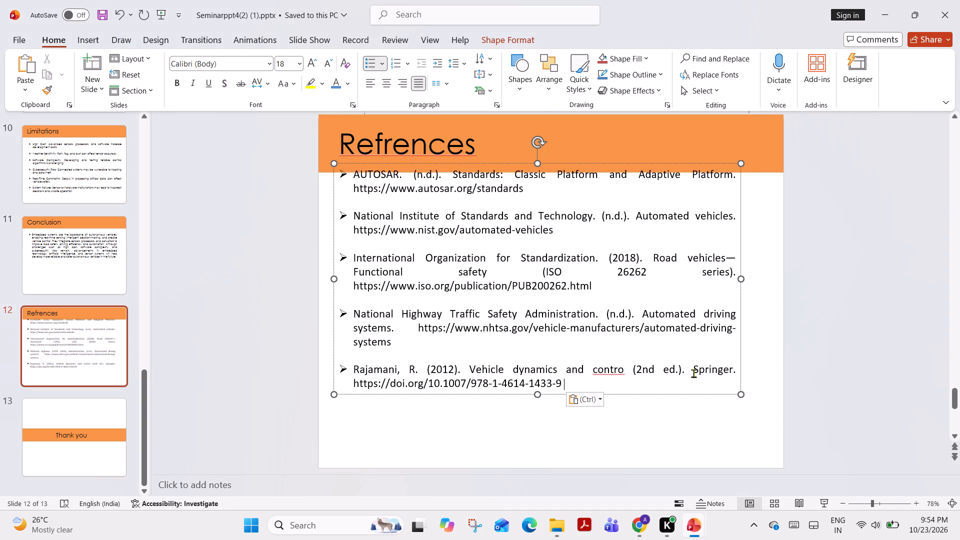
Add reference [6] (Levinson et al., 2011) from the PDF report as a new bullet without its number, with a blank line above it.
key("Return")
key("Return")
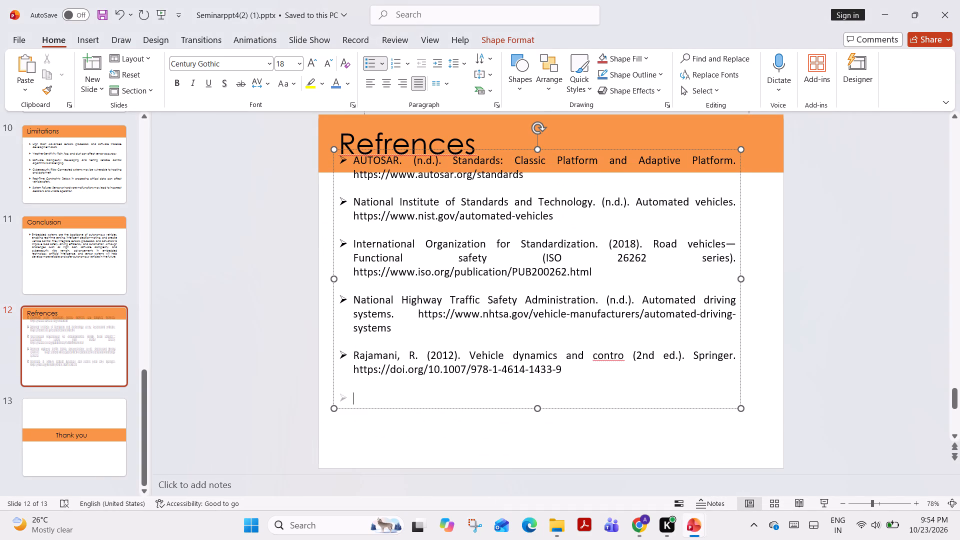
left_click(643, 522)
left_click_drag(318, 332, 480, 394)
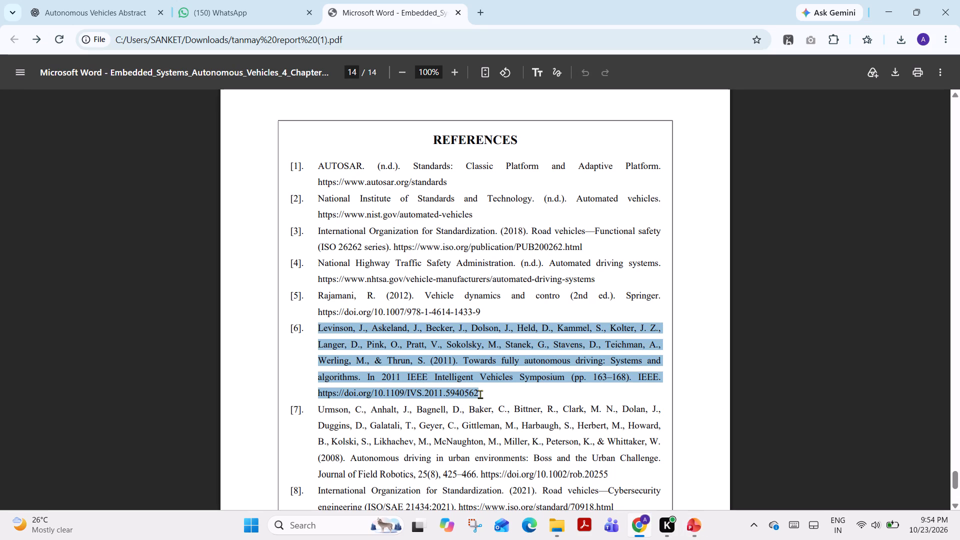
left_click_drag(480, 394, 480, 394)
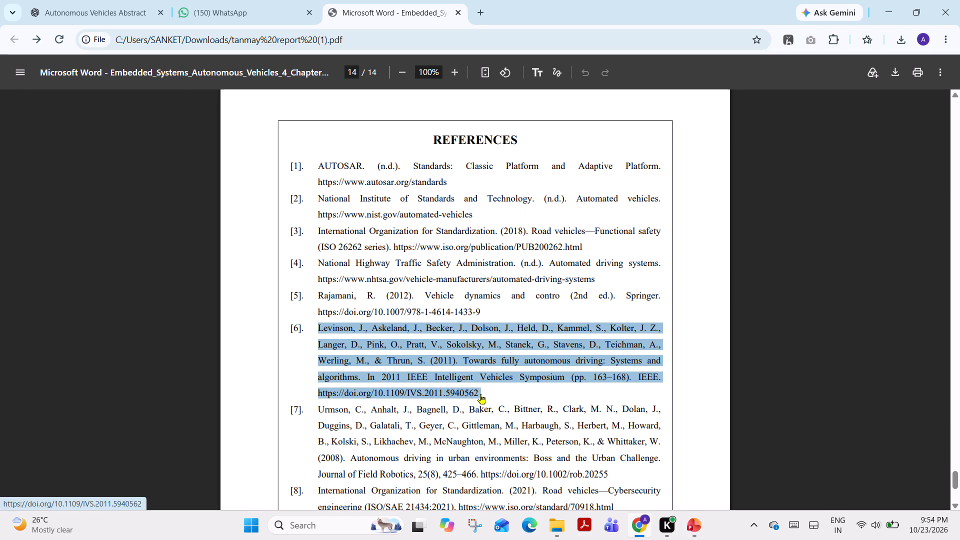
key("ctrl+c")
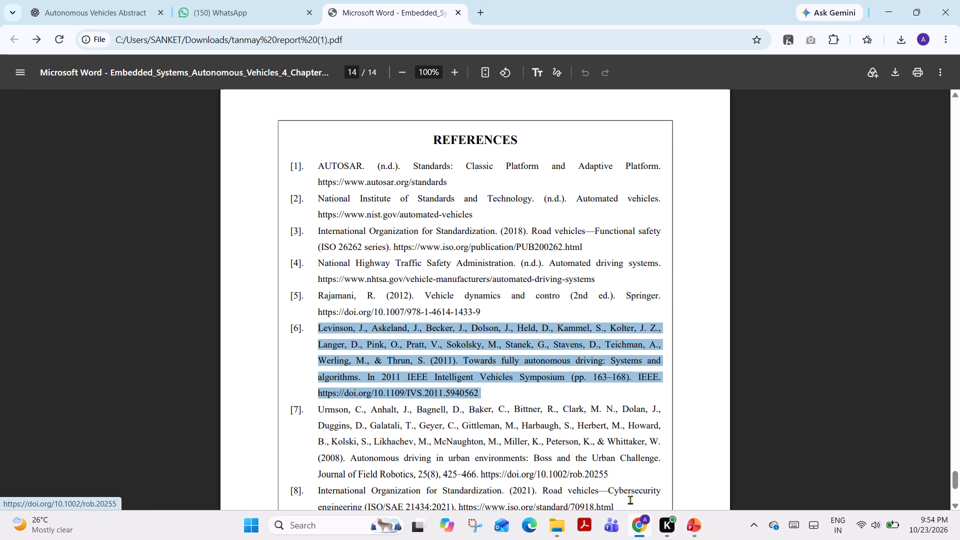
left_click(699, 527)
left_click(747, 470)
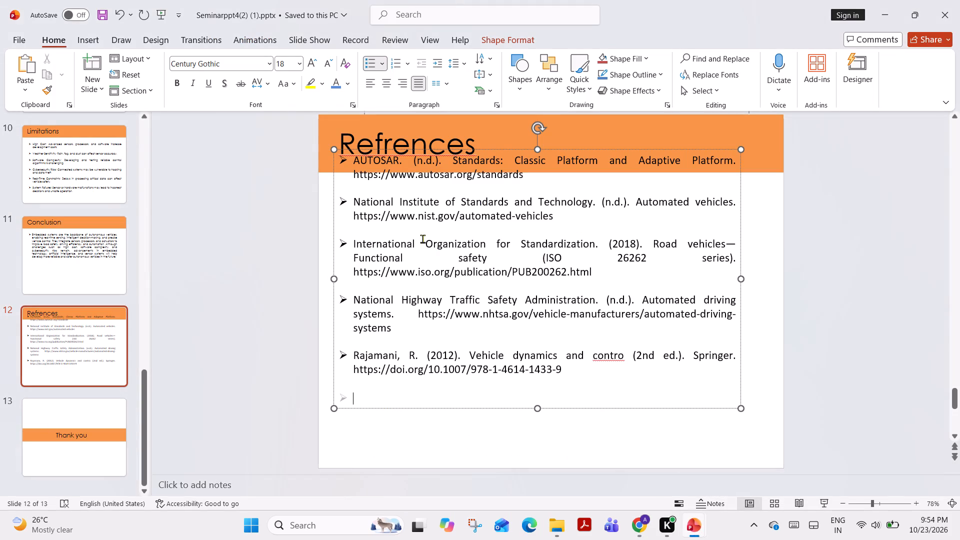
key("ctrl+v")
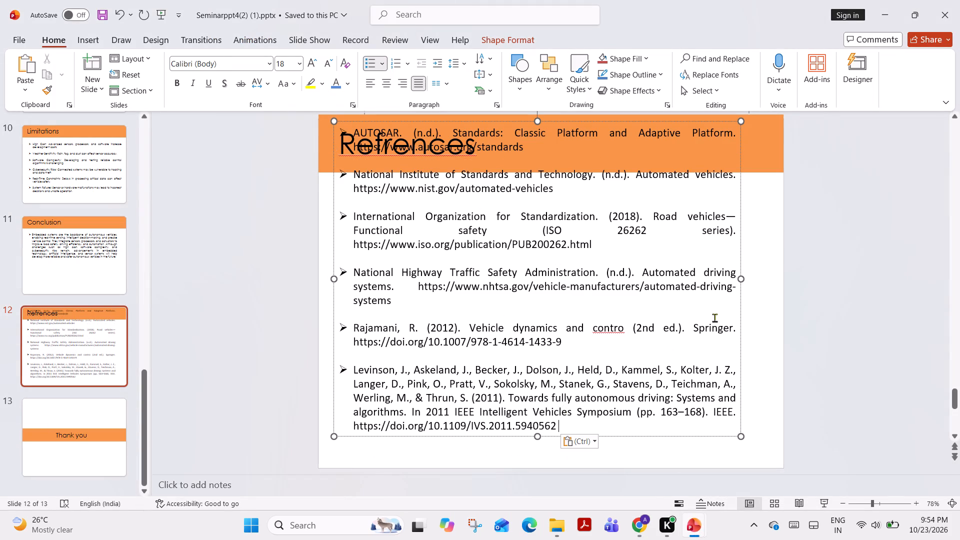
Widen the references text box to the slide's edge and move it down just below the title band.
left_click_drag(739, 279, 781, 271)
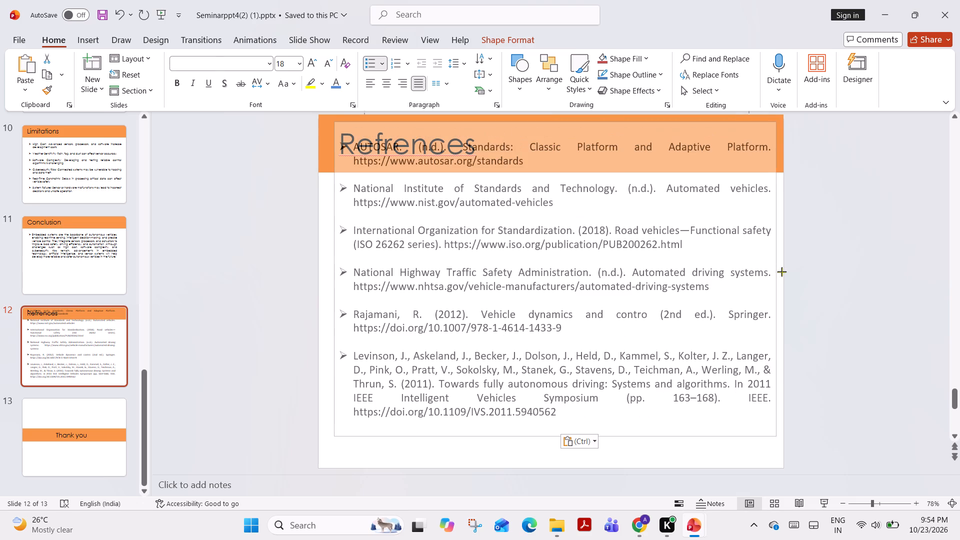
left_click_drag(781, 271, 783, 272)
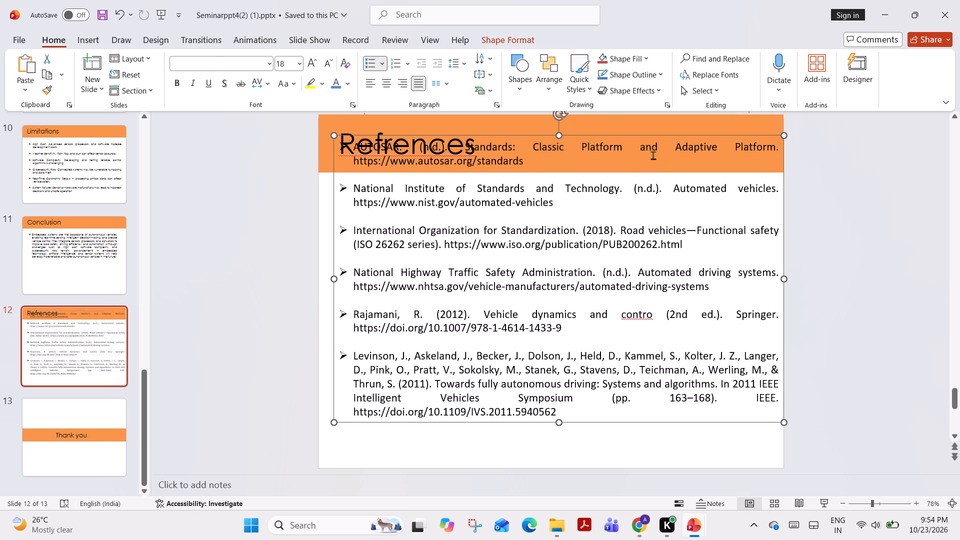
left_click_drag(597, 421, 592, 445)
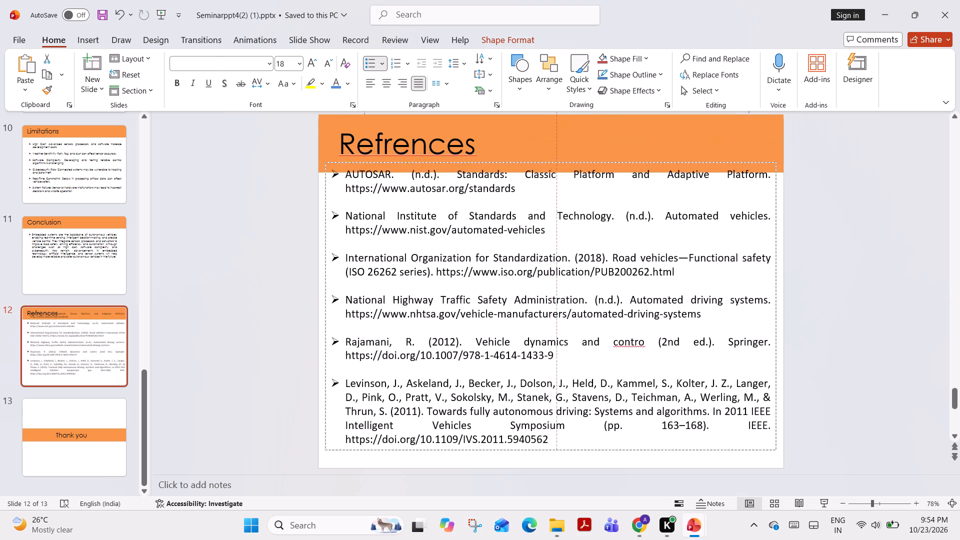
left_click_drag(592, 445, 590, 461)
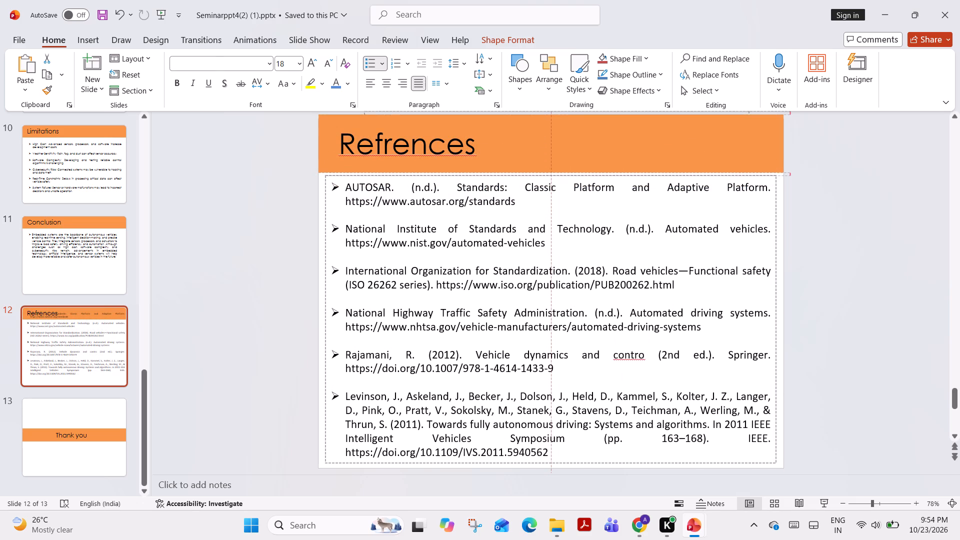
left_click_drag(590, 461, 590, 462)
left_click(232, 431)
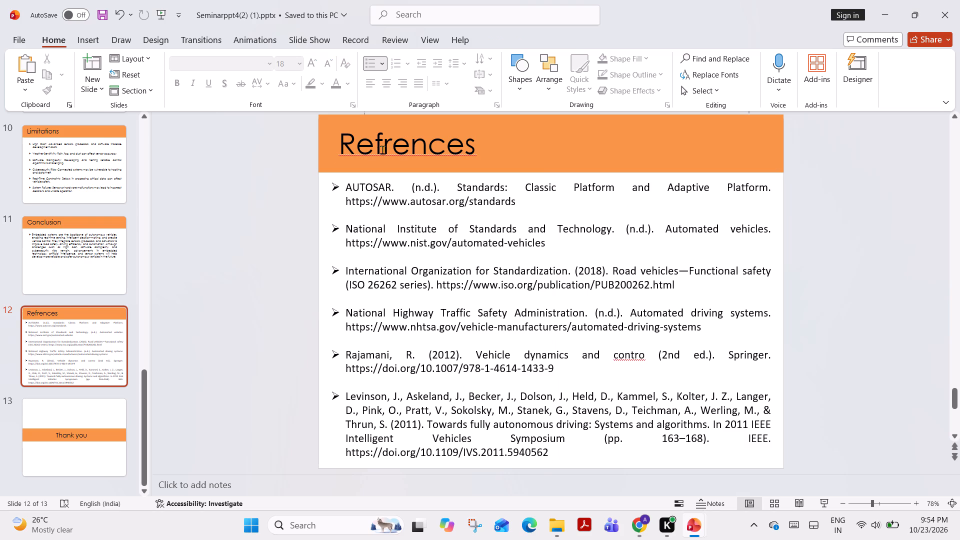
Duplicate slide 12, the references slide, and select the copy.
right_click(92, 351)
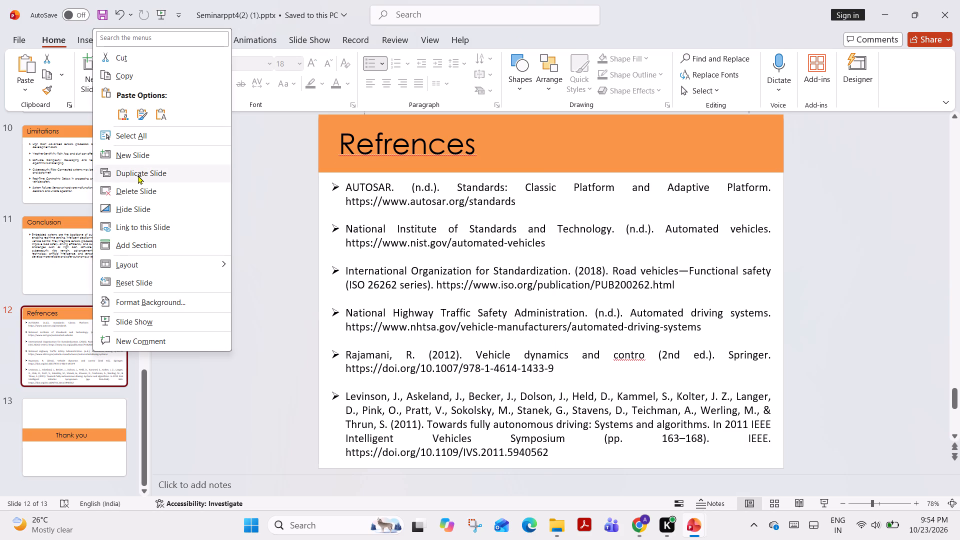
left_click(138, 175)
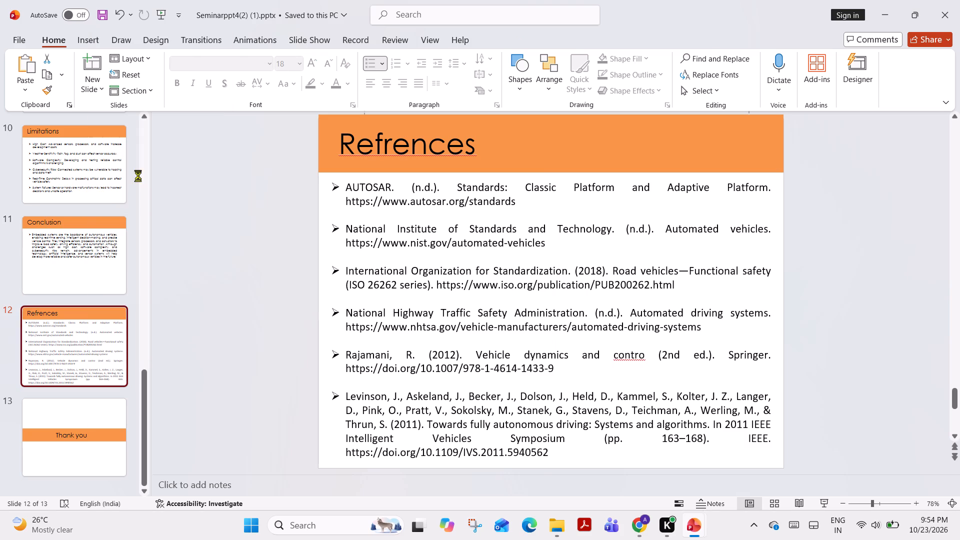
left_click(69, 455)
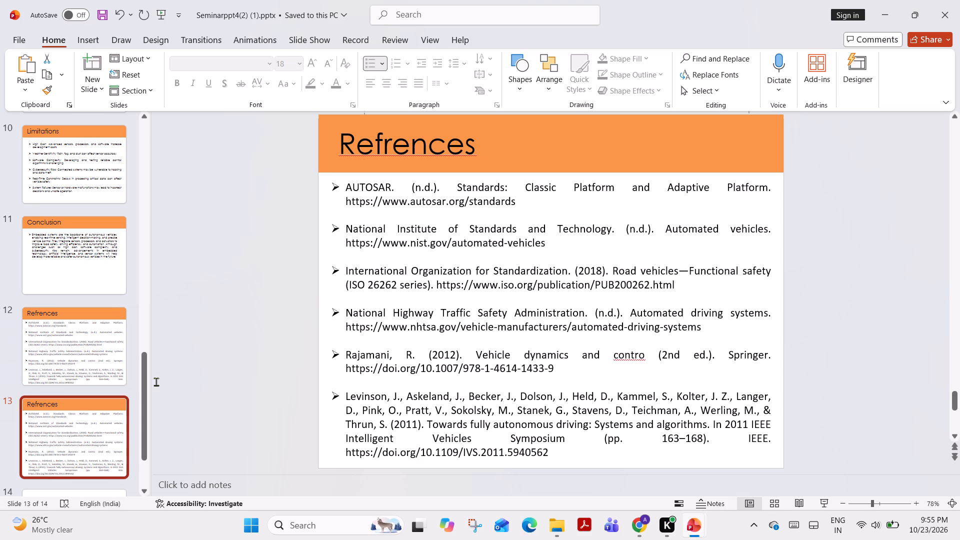
Copy references [7] to [10] from the PDF report in Chrome and paste them over all the reference text on slide 13 in PowerPoint.
left_click(424, 226)
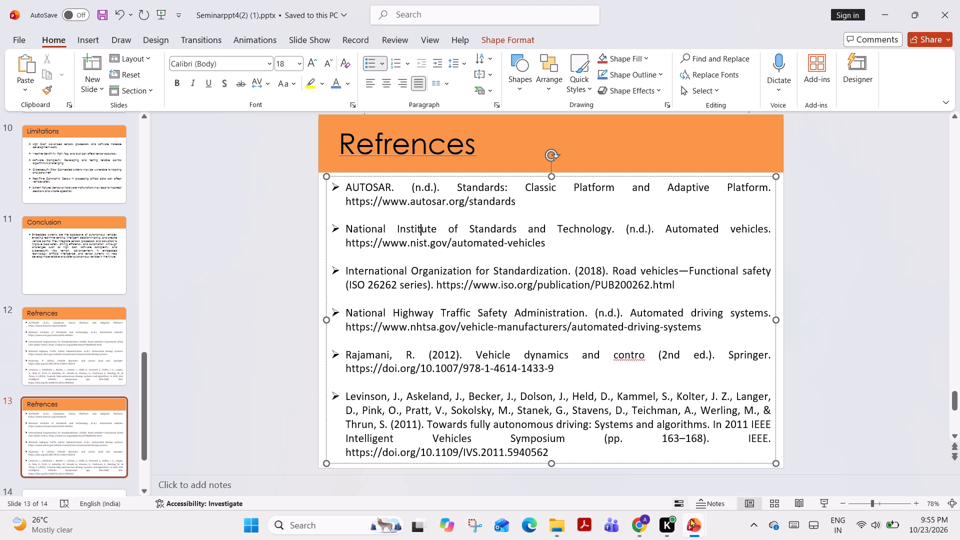
left_click(637, 524)
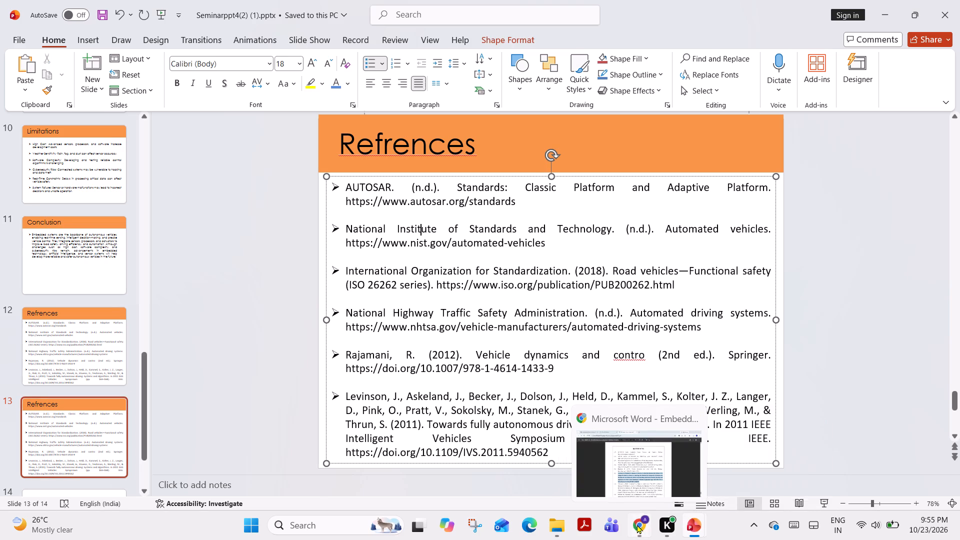
left_click(493, 439)
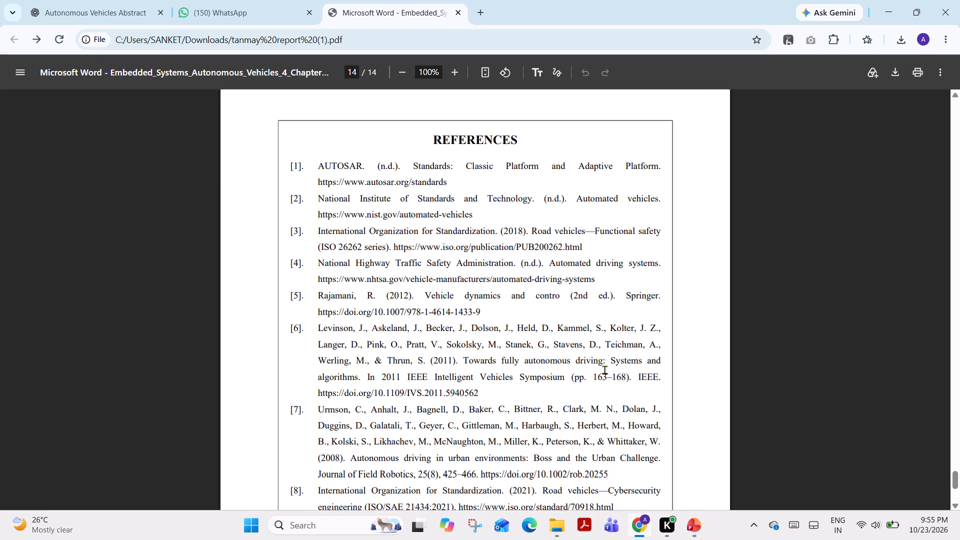
left_click_drag(953, 478, 953, 508)
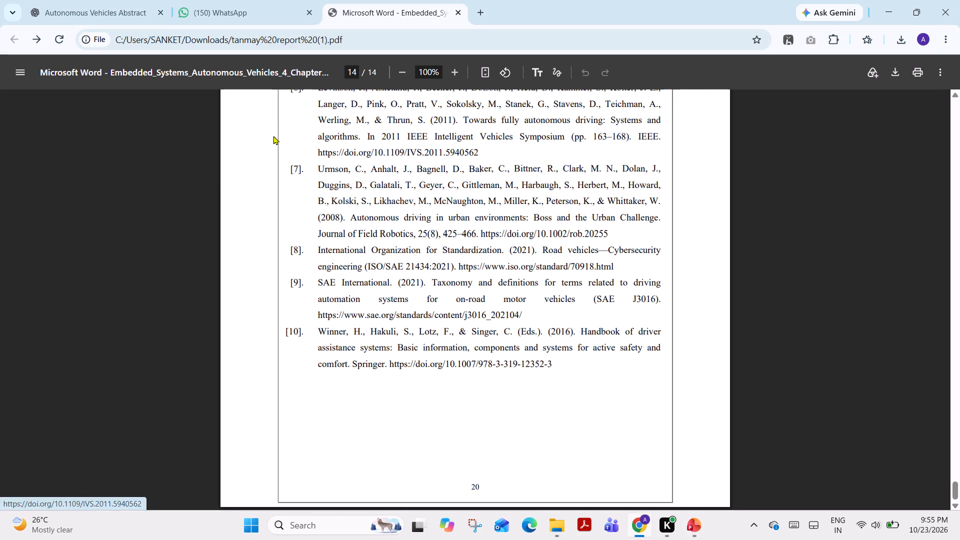
left_click_drag(319, 165, 514, 319)
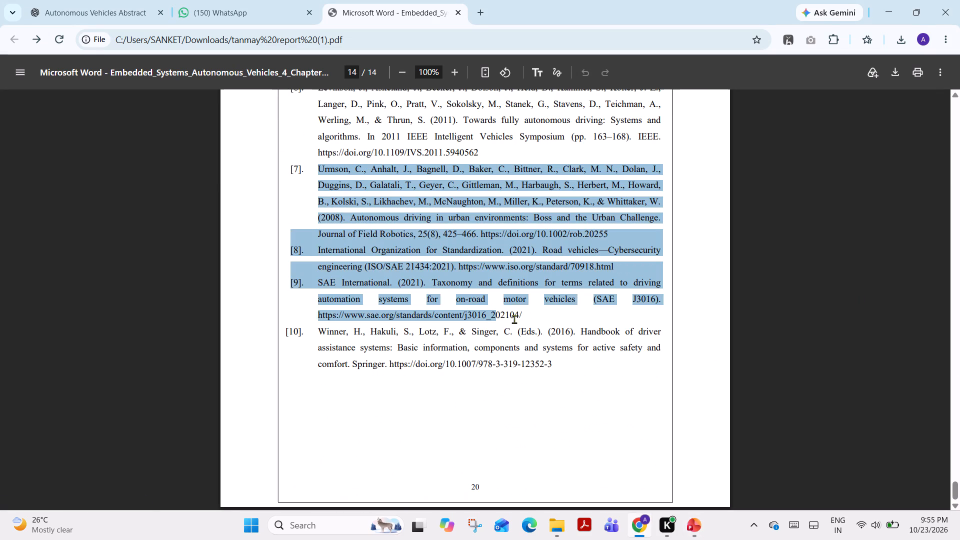
left_click_drag(514, 319, 561, 369)
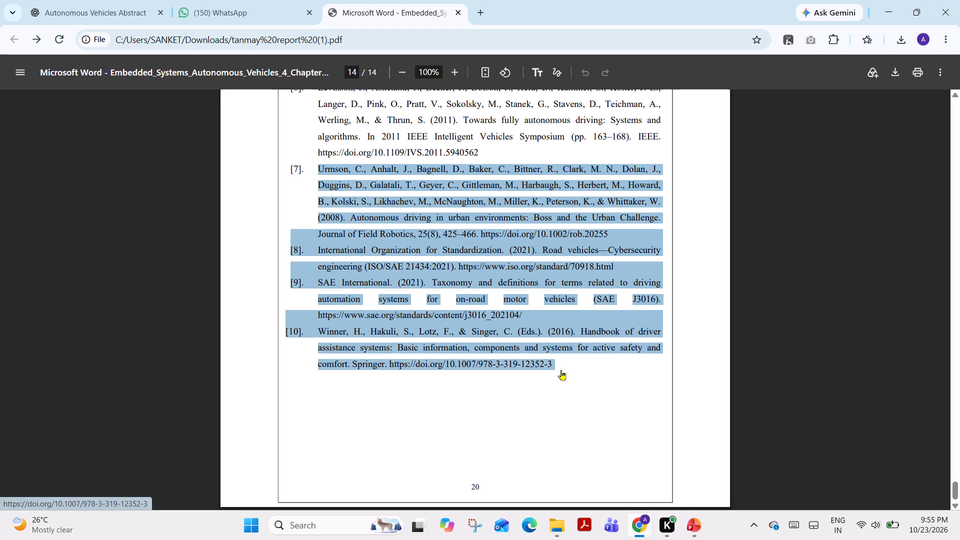
key("ctrl+c")
left_click(689, 526)
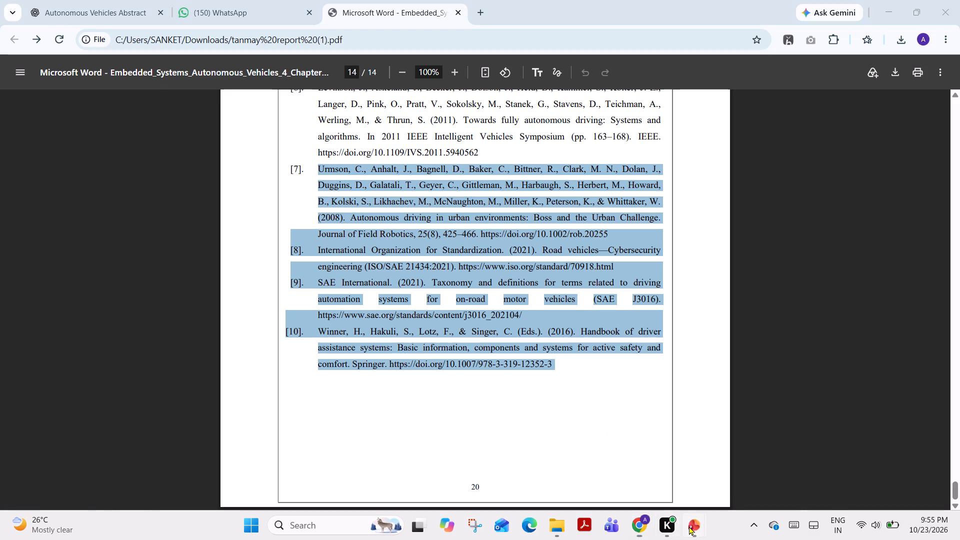
left_click(727, 468)
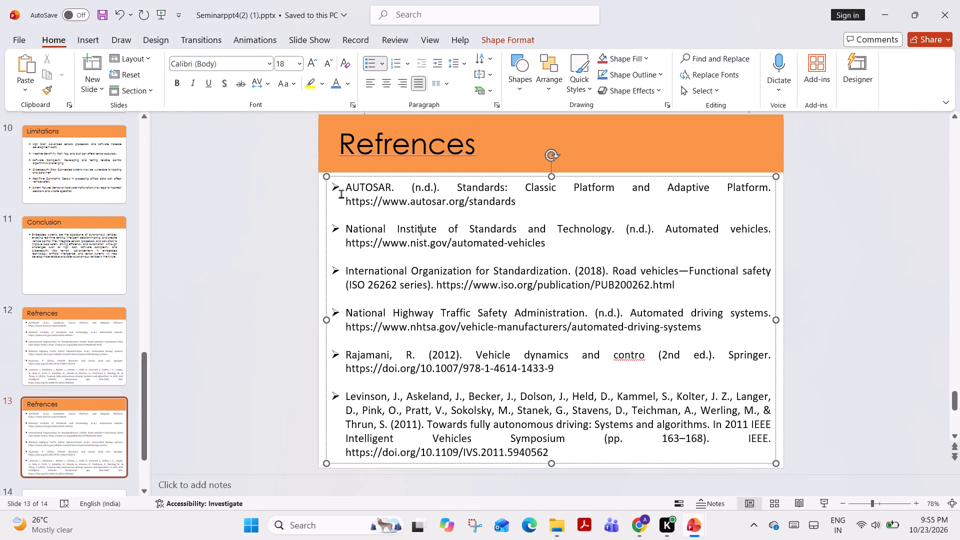
left_click_drag(350, 187, 593, 473)
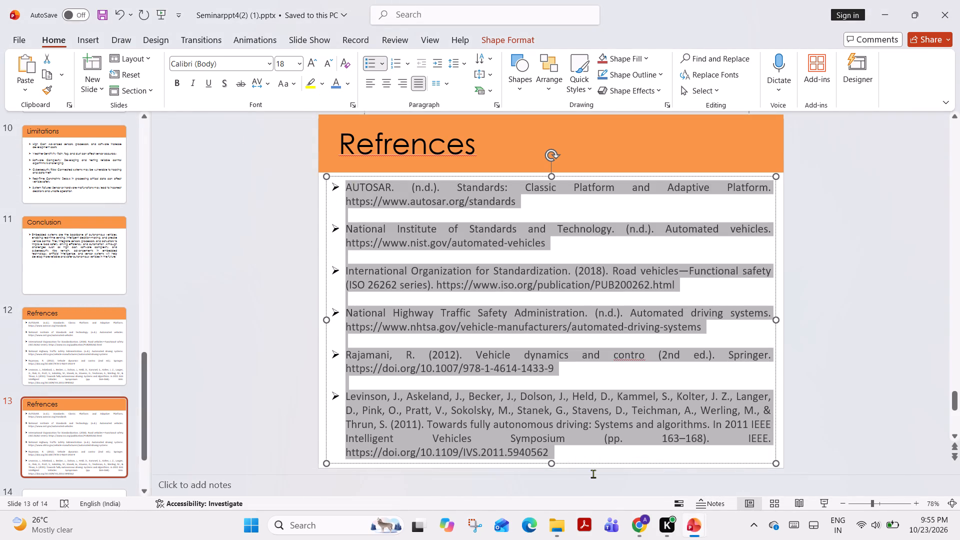
key("ctrl+v")
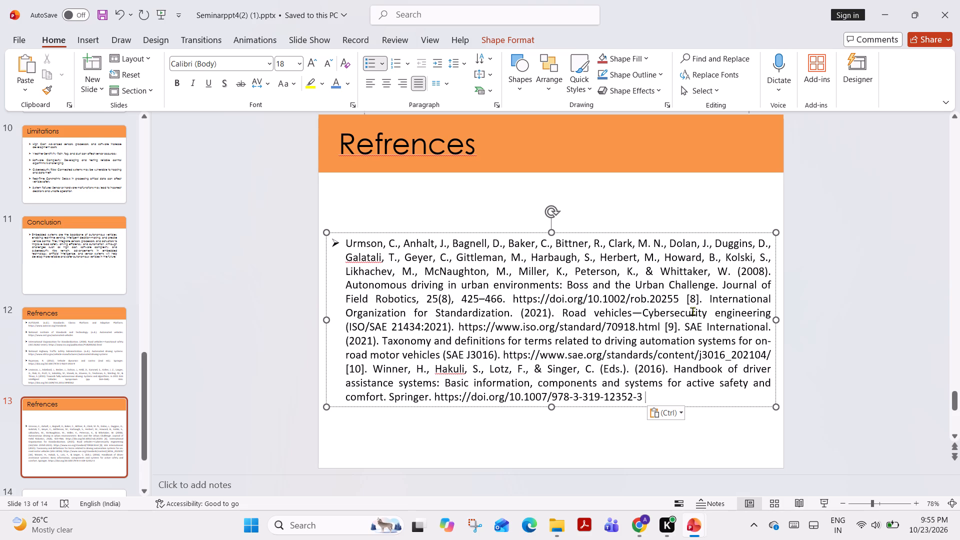
Remove the numbers [8] and [9] and make the ISO and SAE International references separate bullets, with a blank line above each.
left_click_drag(686, 297, 706, 297)
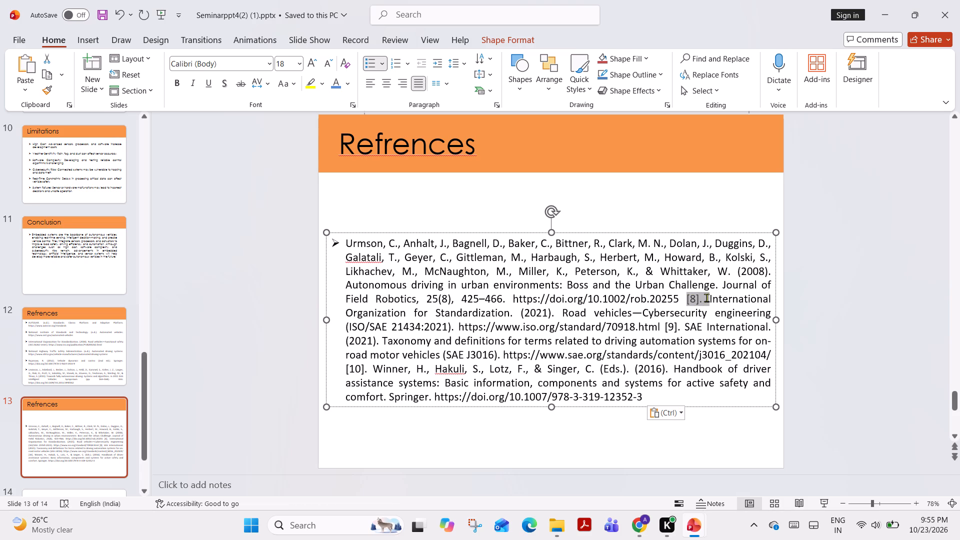
left_click_drag(706, 297, 706, 298)
key("BackSpace")
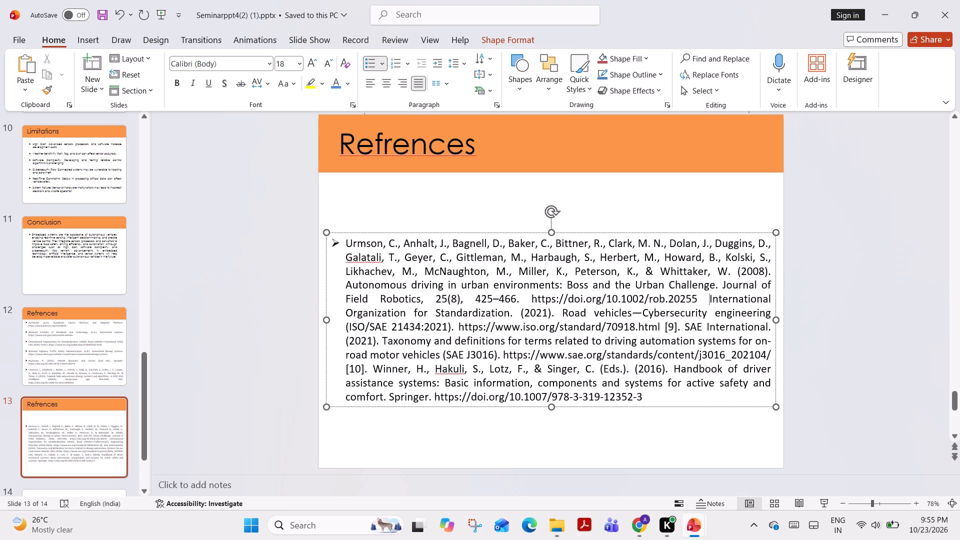
key("Return")
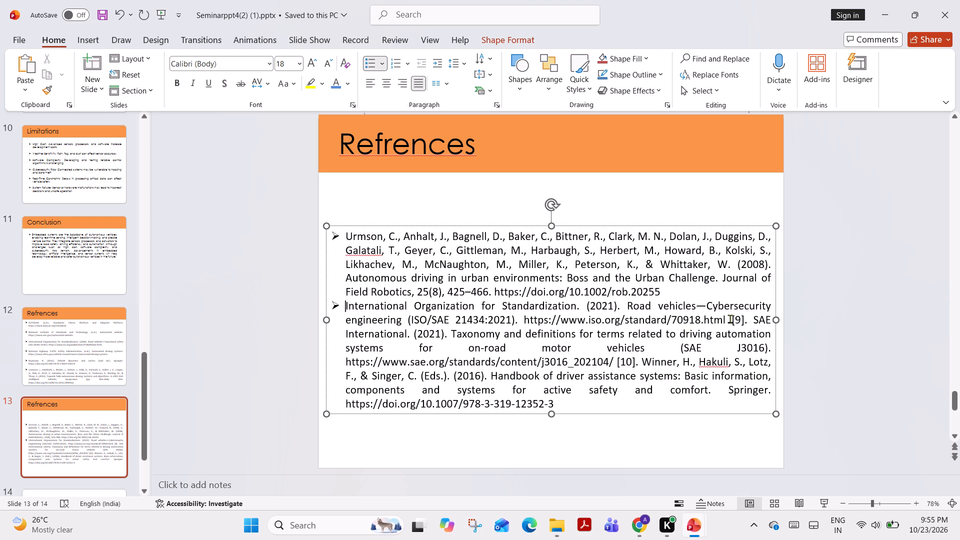
left_click_drag(730, 318, 754, 323)
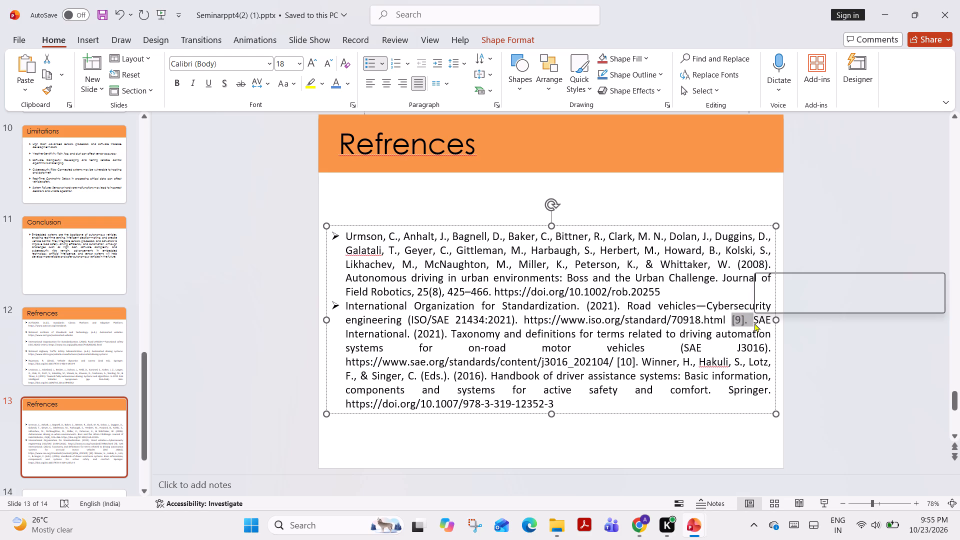
key("BackSpace")
key("Return")
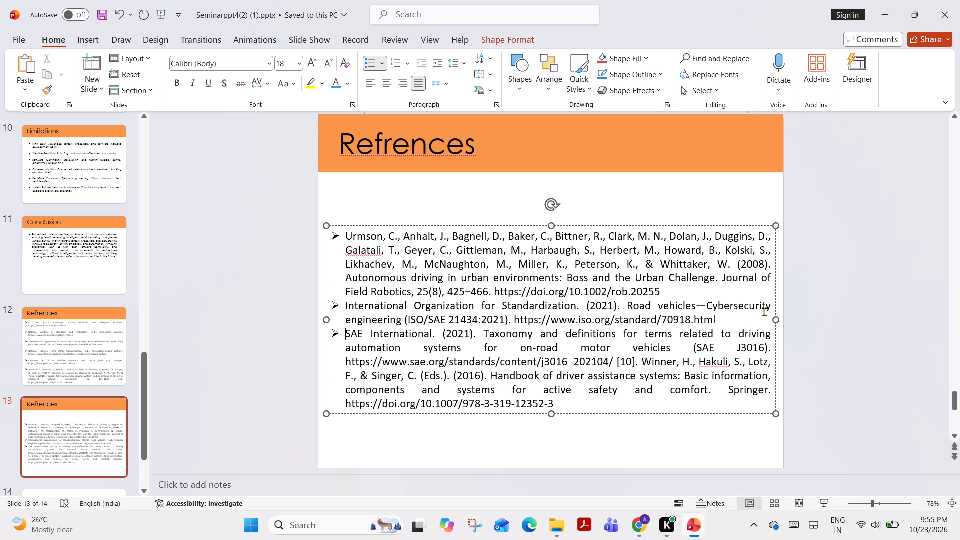
left_click(744, 320)
key("Return")
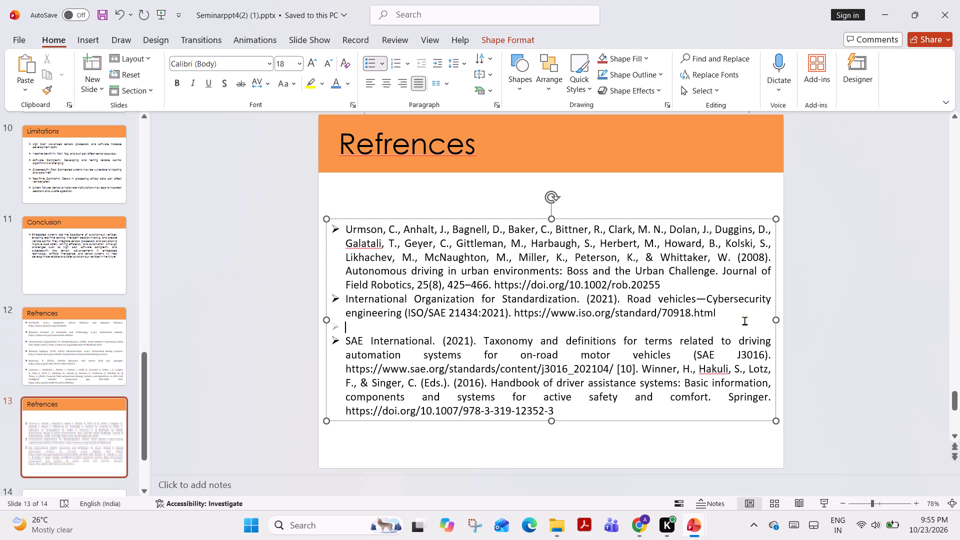
left_click(733, 282)
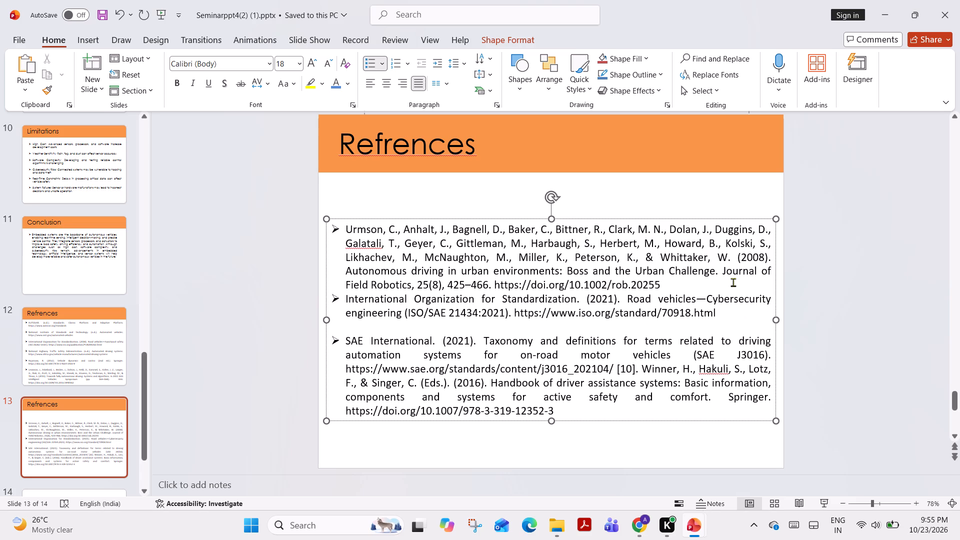
key("Return")
left_click(258, 326)
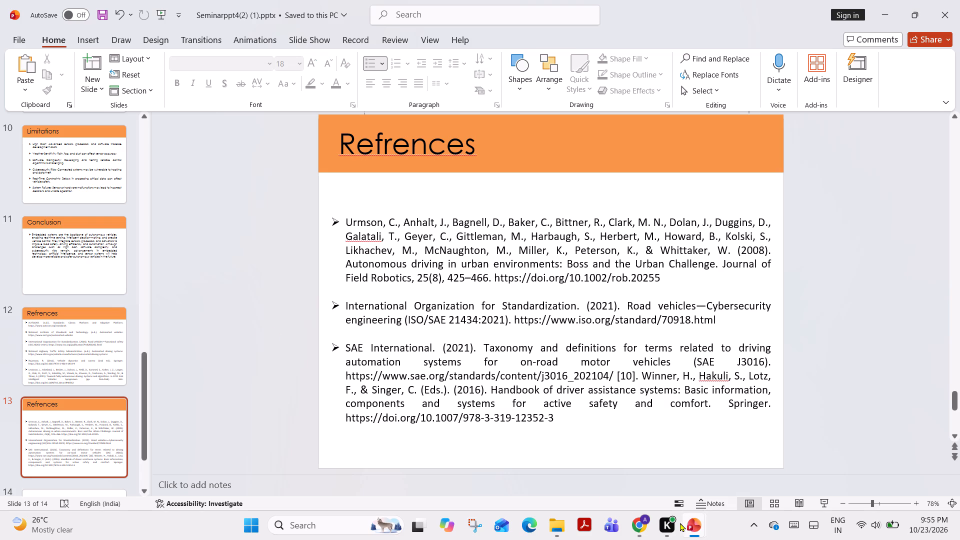
Remove the number [10] and make the Winner et al. (2016) reference its own bullet with a blank line above it.
left_click(632, 522)
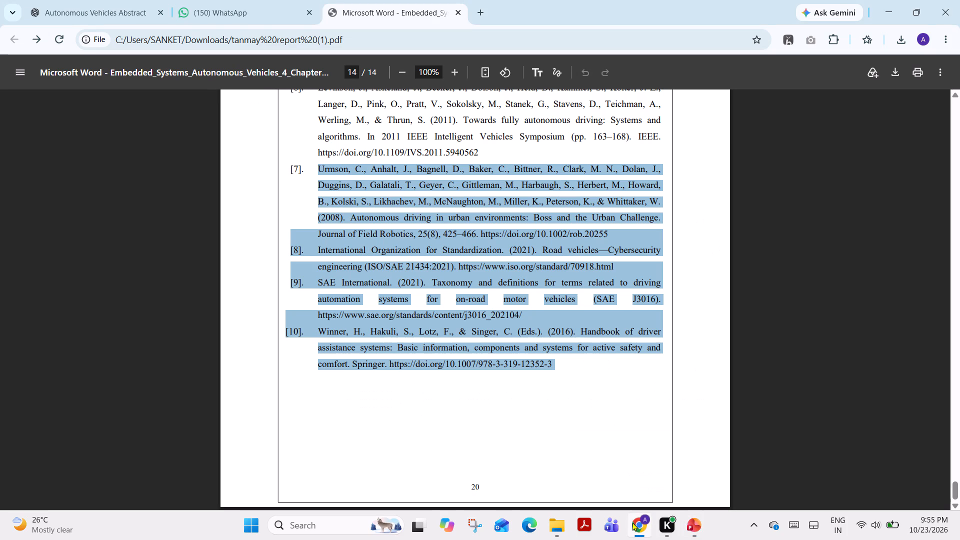
left_click(690, 523)
left_click(725, 481)
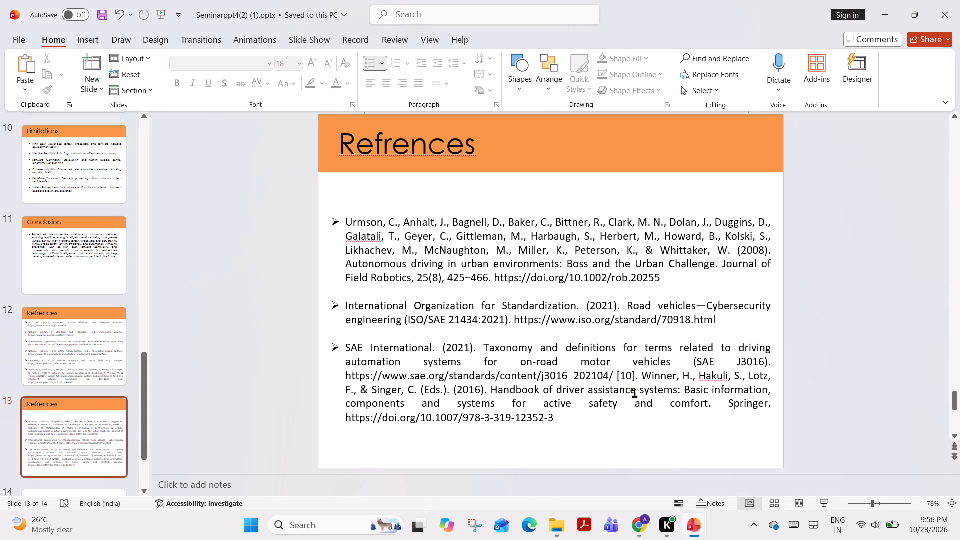
left_click_drag(616, 373, 639, 382)
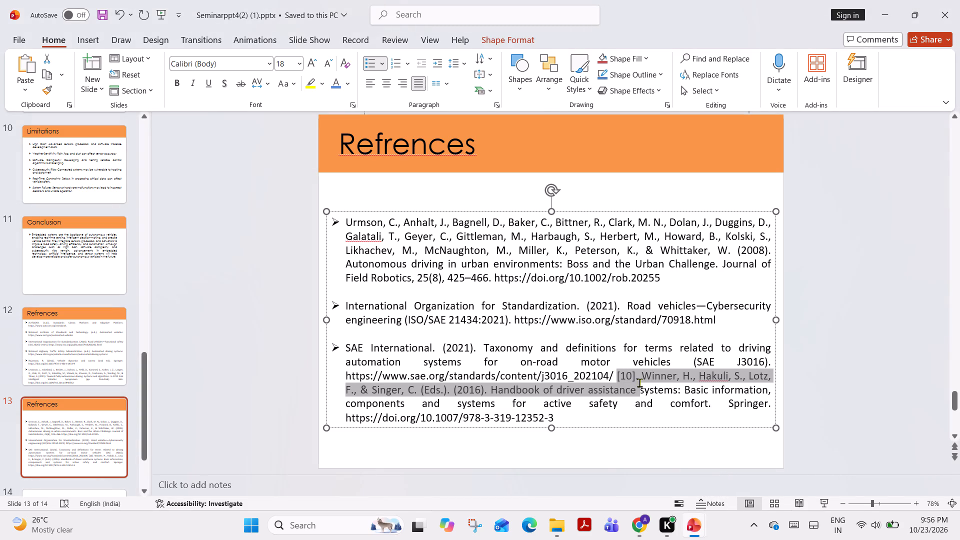
left_click_drag(639, 382, 640, 375)
key("BackSpace")
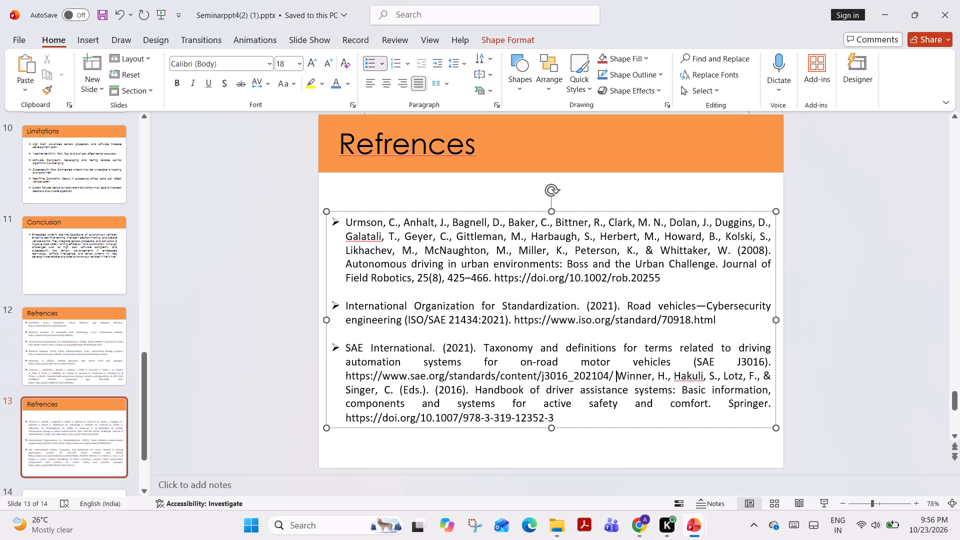
key("Return")
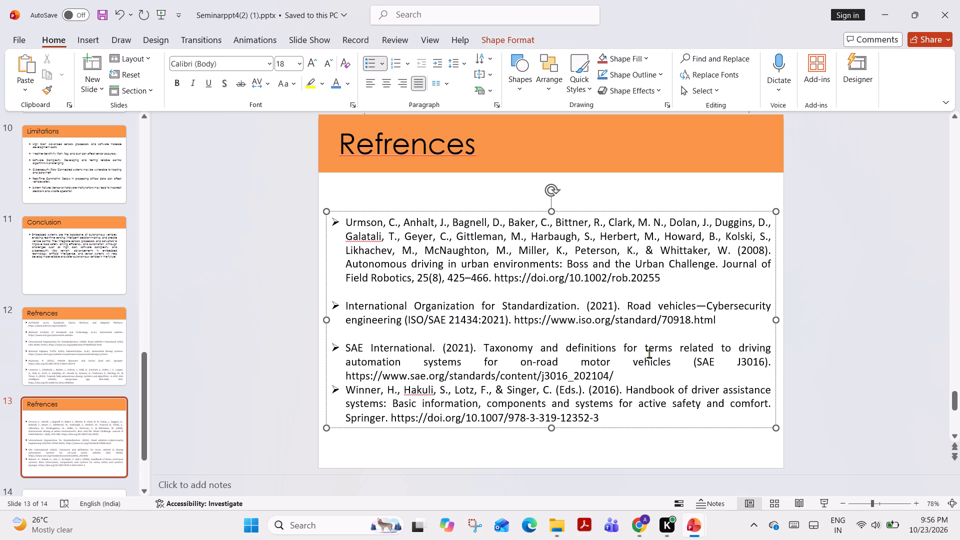
left_click(635, 378)
key("Return")
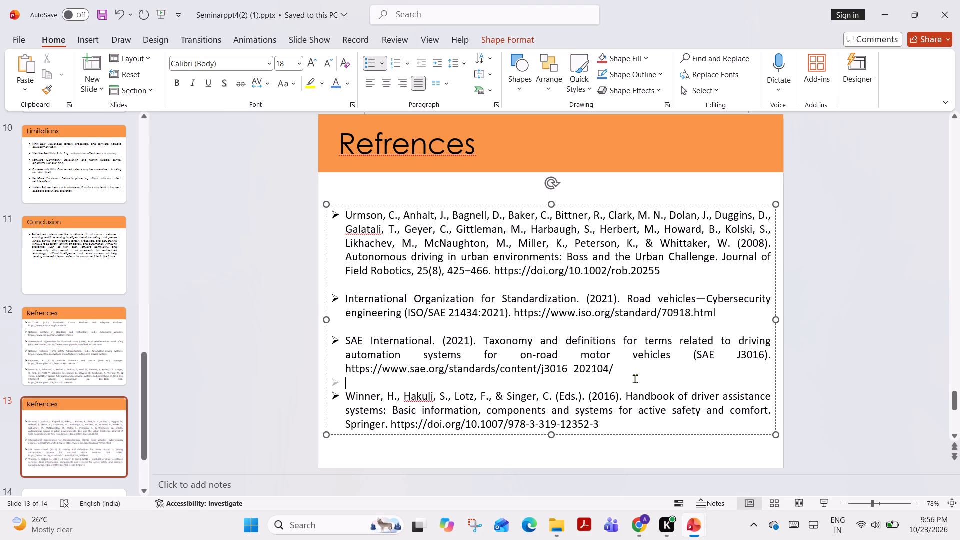
left_click(261, 337)
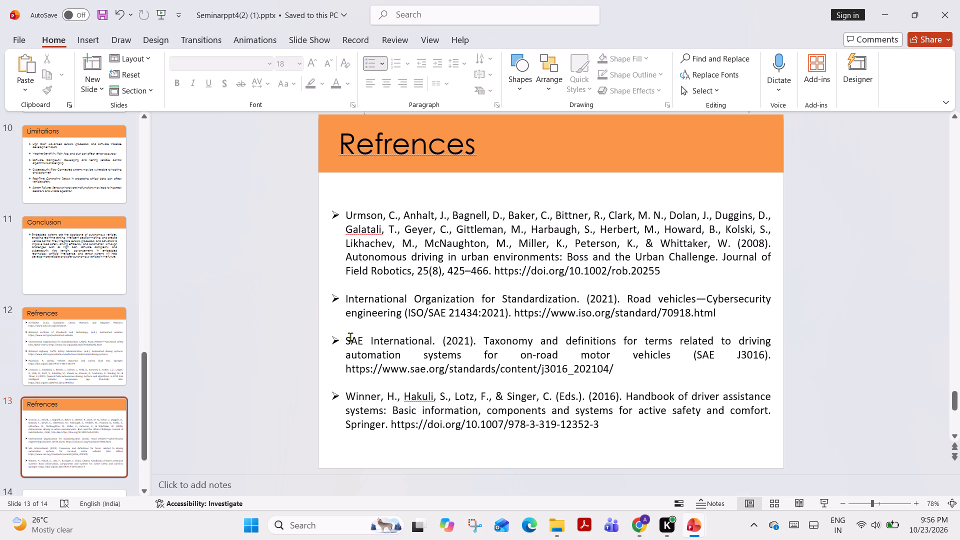
Move slide 13's references text box up slightly, closer to the title band.
left_click(443, 384)
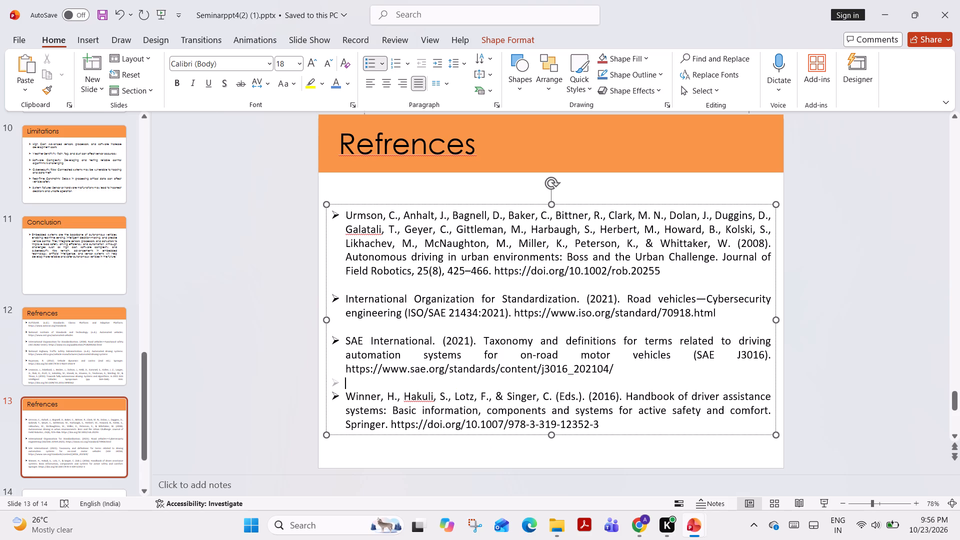
left_click_drag(491, 434, 491, 422)
left_click(242, 355)
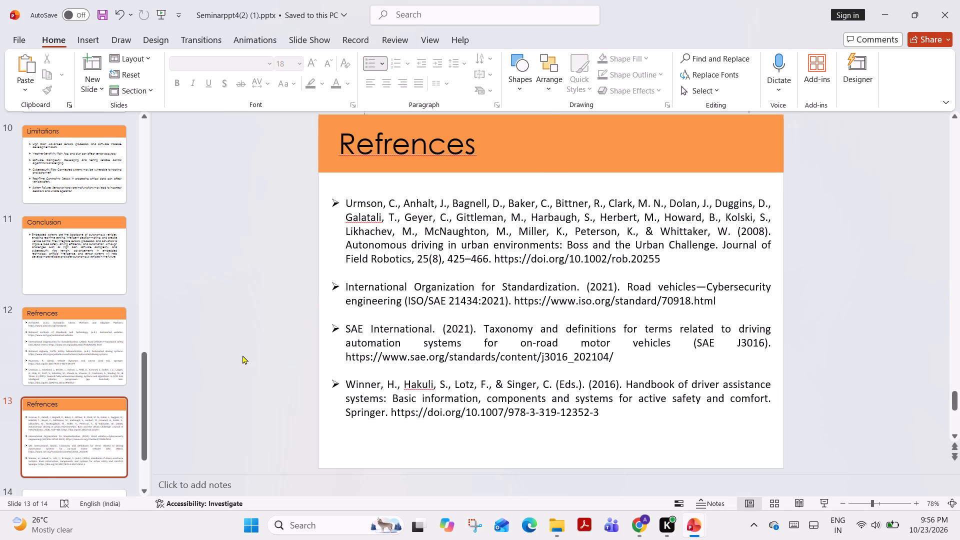
Look through the slide thumbnails from the end back to the start and open slide 2, Contents, to examine its topic list.
left_click_drag(146, 375, 147, 406)
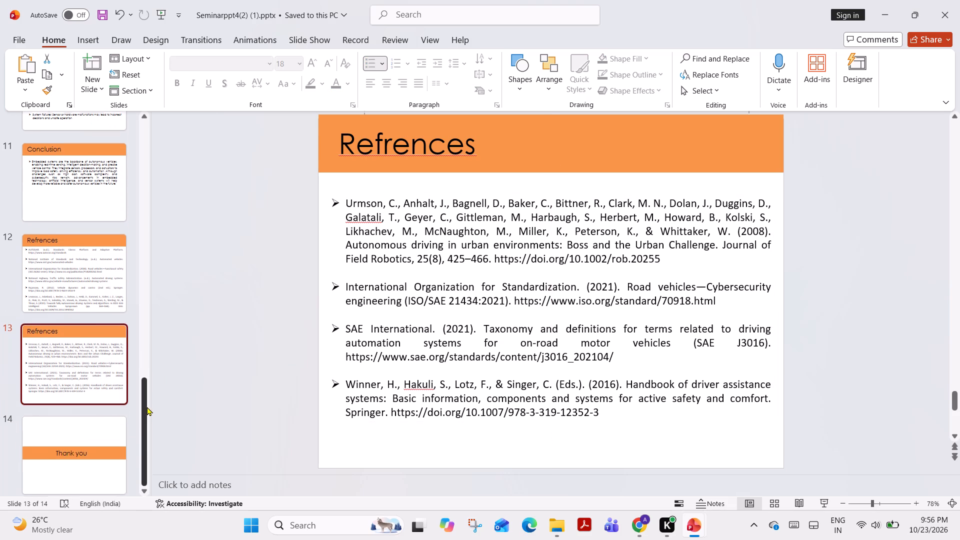
left_click_drag(147, 406, 147, 279)
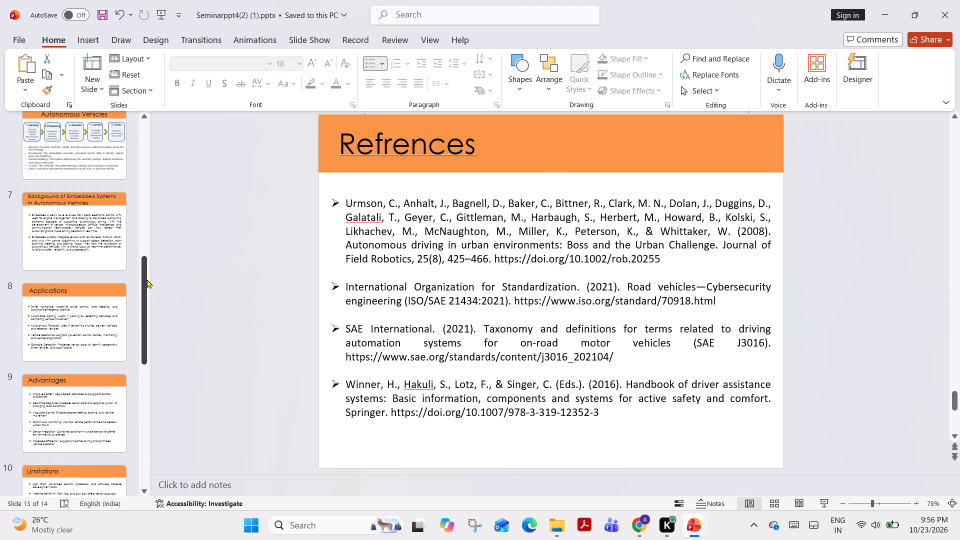
left_click_drag(144, 279, 144, 234)
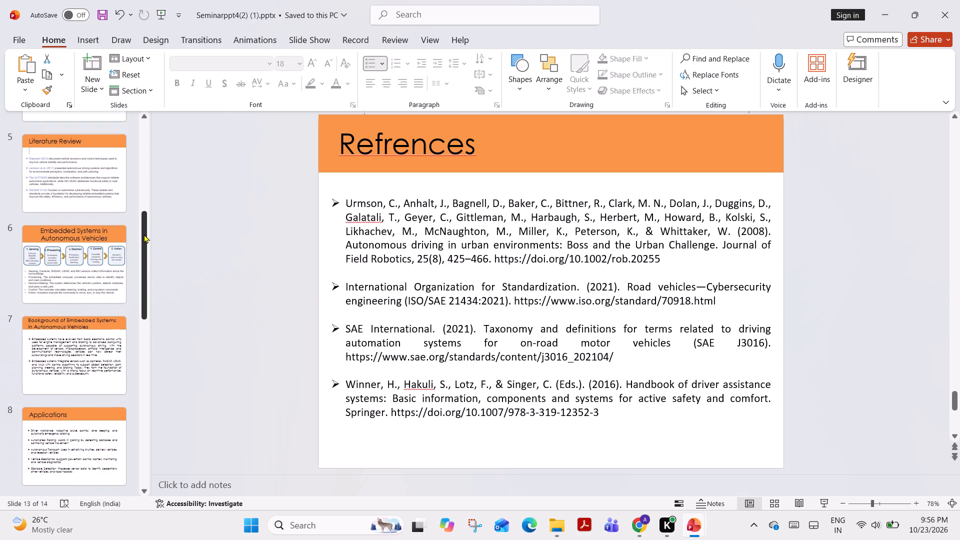
left_click_drag(144, 234, 141, 223)
left_click_drag(141, 223, 145, 202)
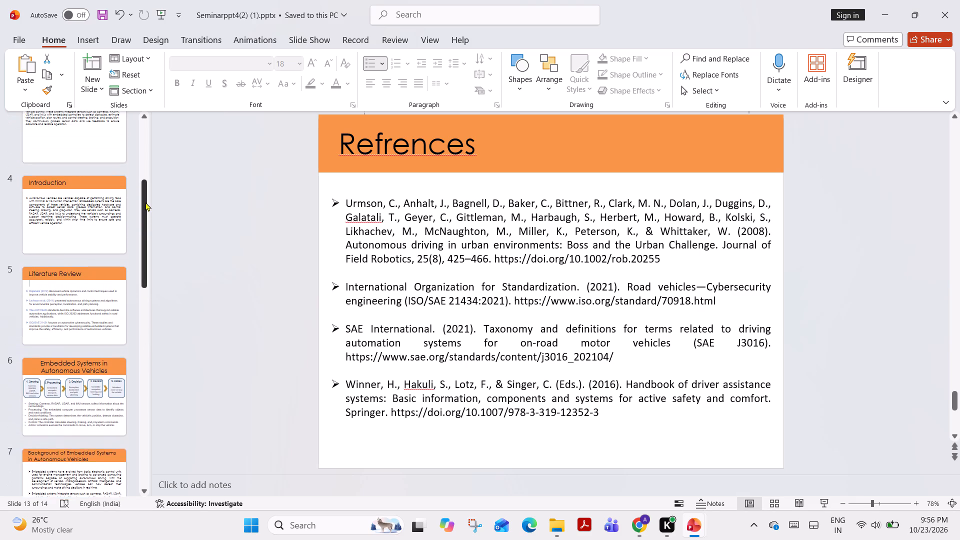
left_click_drag(145, 202, 145, 173)
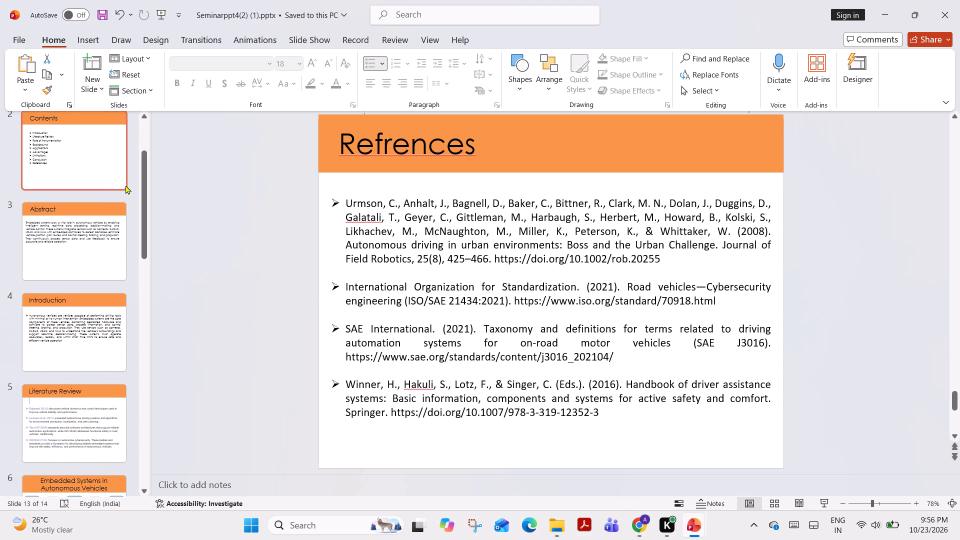
double_click(138, 188)
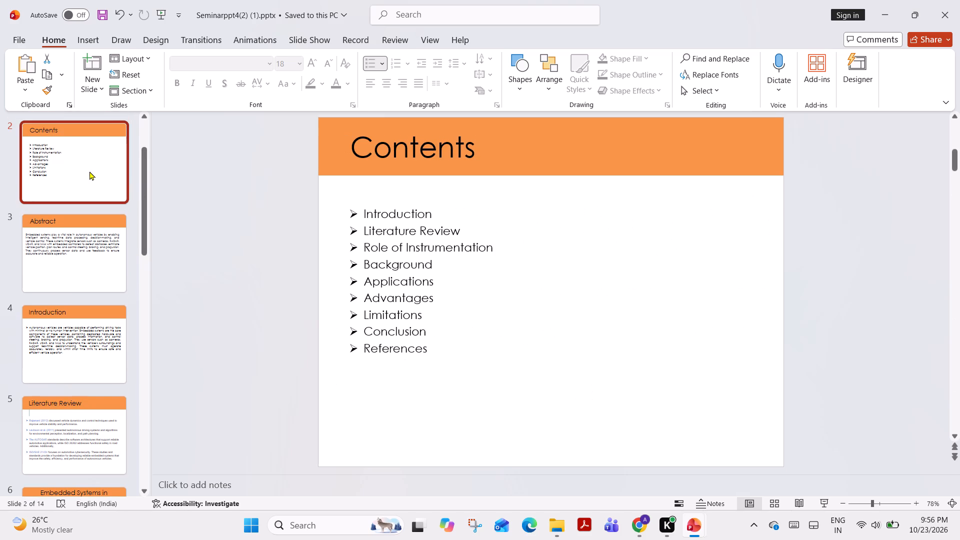
left_click(89, 171)
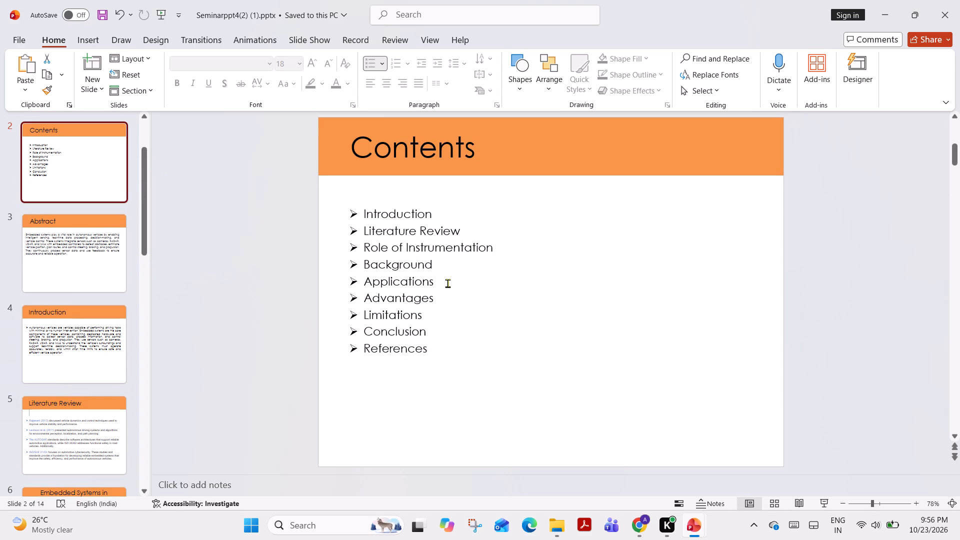